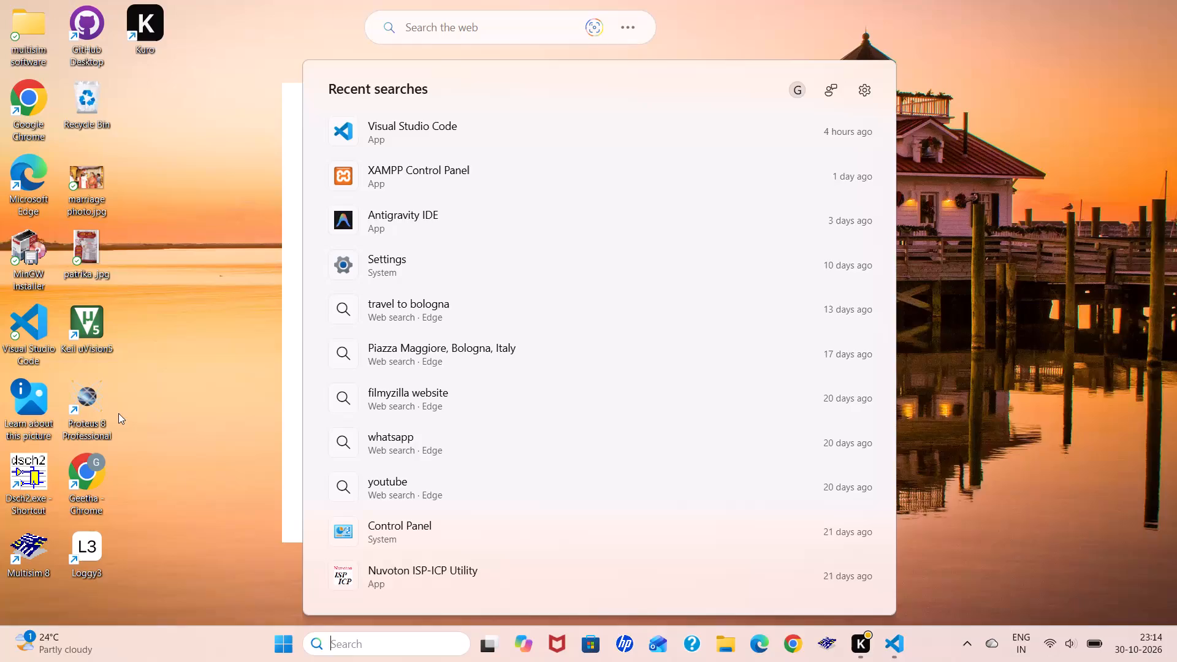
Find Word through the system search and open the recent document exp.1.
{"action": "left_click", "coordinate": [121, 263]}
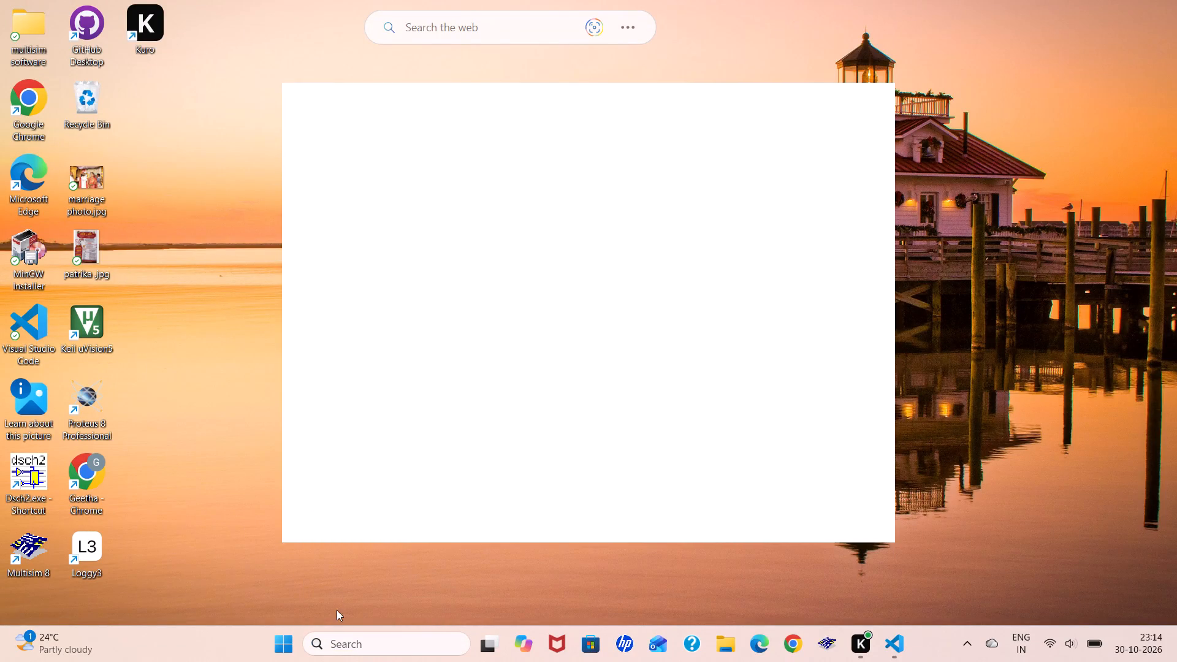
{"action": "left_click", "coordinate": [348, 641]}
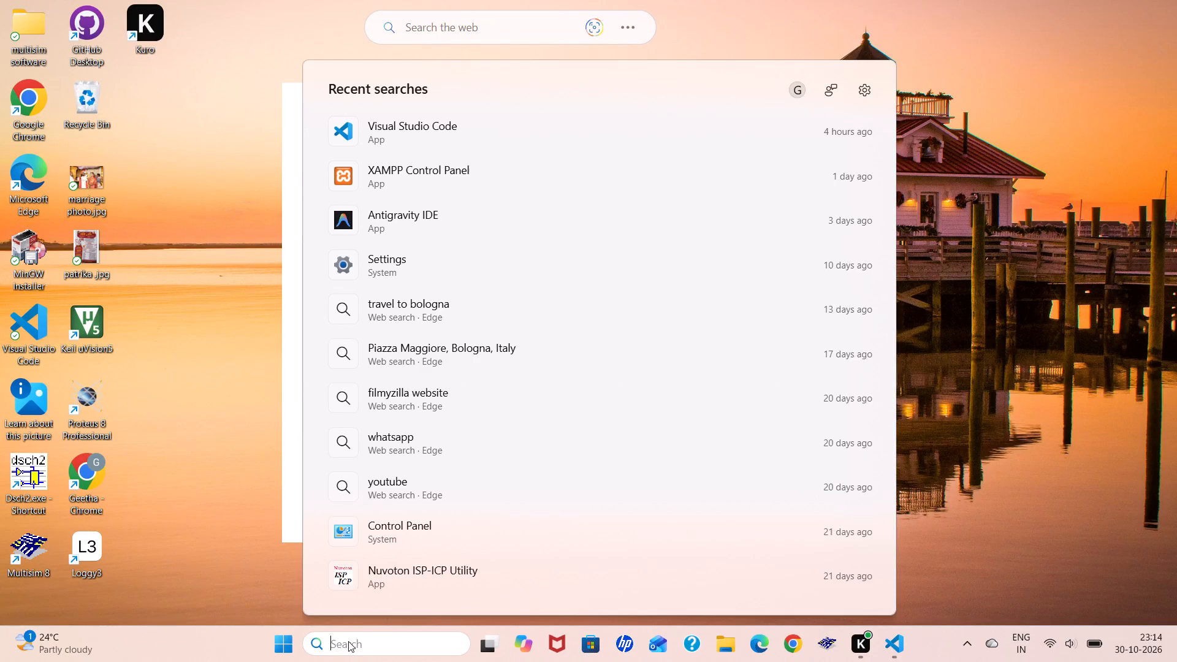
{"action": "type", "text": "wo"}
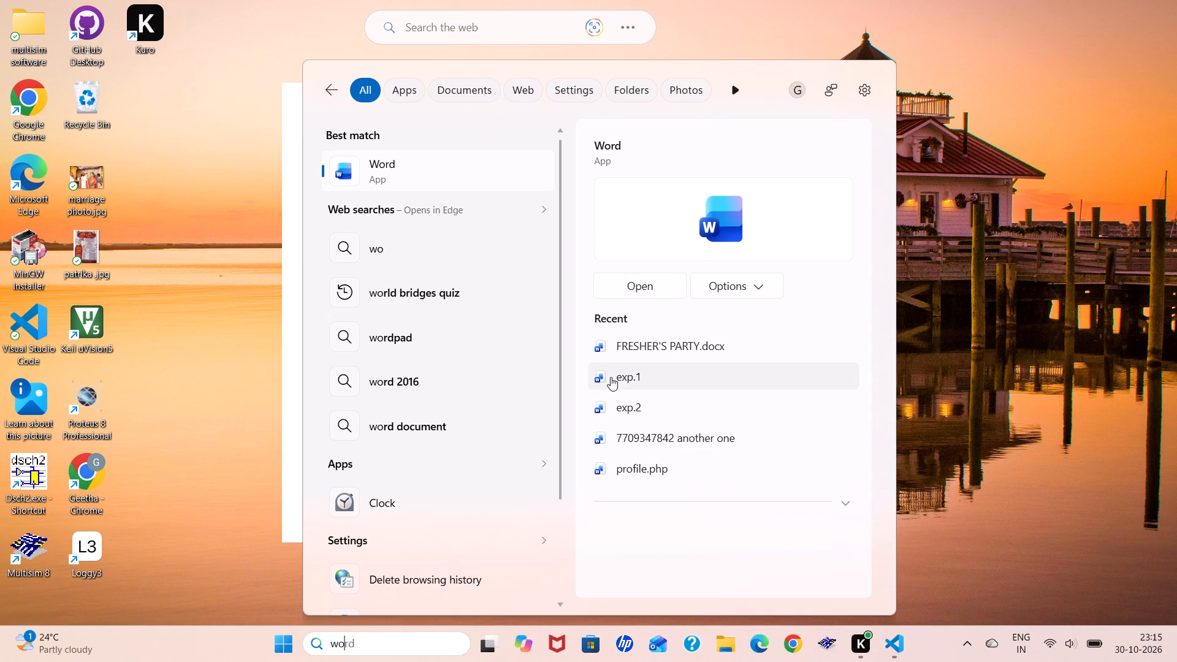
{"action": "left_click", "coordinate": [611, 377]}
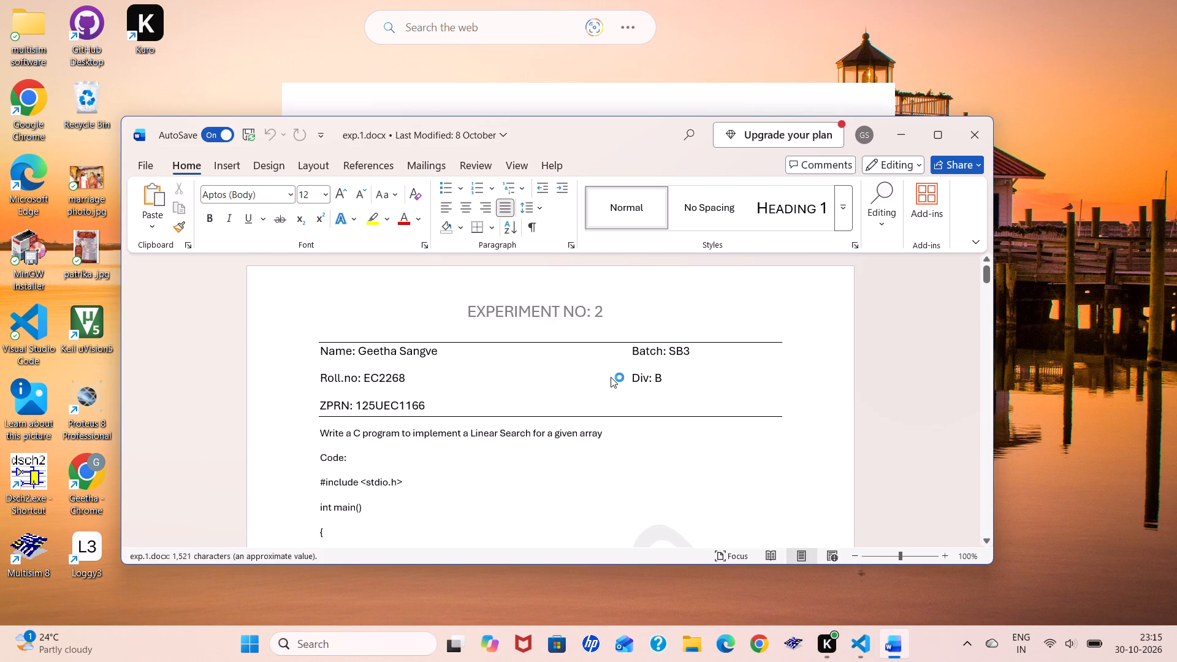
Look through the pages of the experiment document and maximize its window.
{"action": "scroll", "coordinate": [611, 377], "scroll_direction": "down", "scroll_amount": 6}
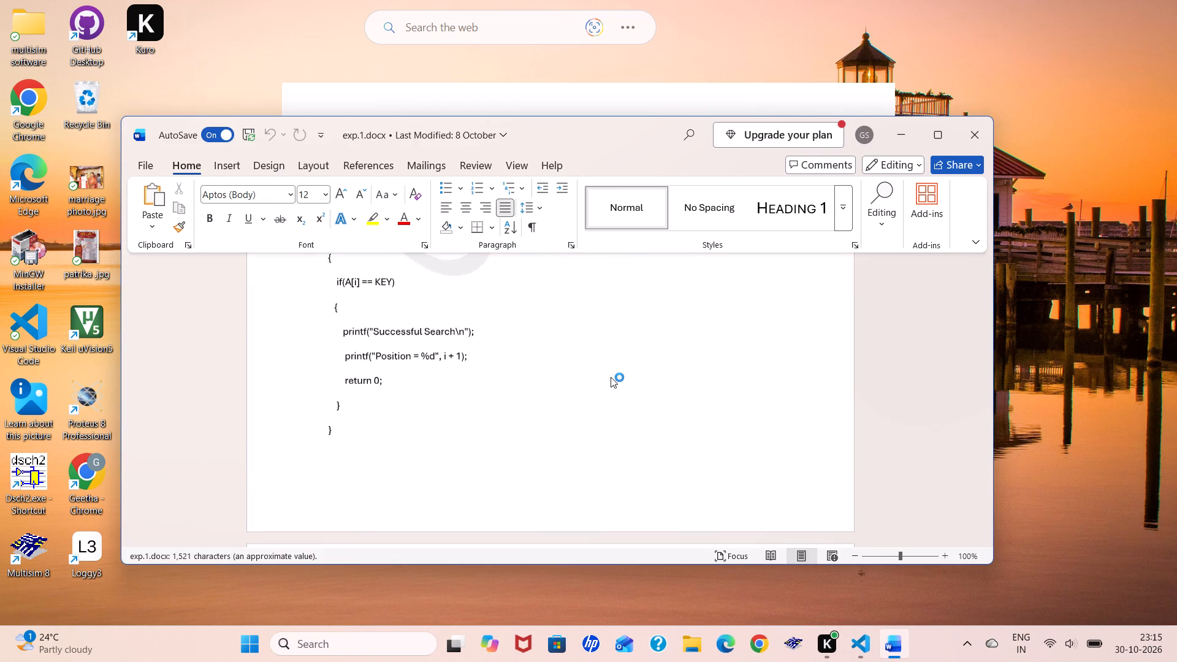
{"action": "scroll", "coordinate": [611, 377], "scroll_direction": "down", "scroll_amount": 7}
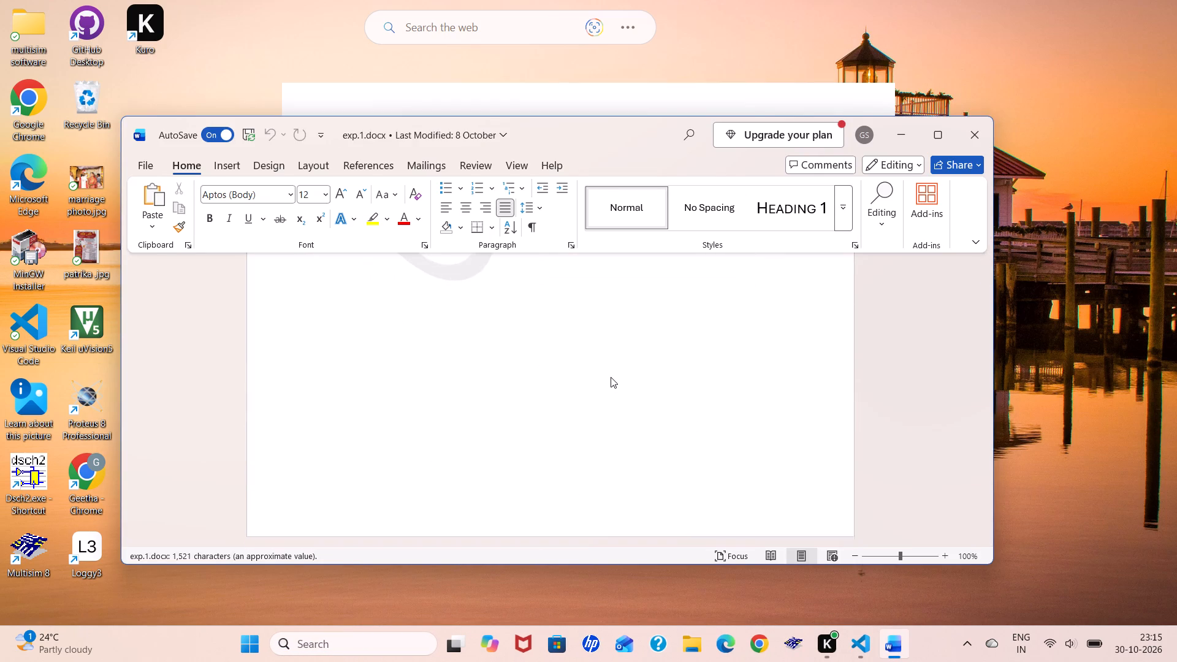
{"action": "scroll", "coordinate": [611, 377], "scroll_direction": "down", "scroll_amount": 3}
{"action": "scroll", "coordinate": [611, 377], "scroll_direction": "right", "scroll_amount": 2}
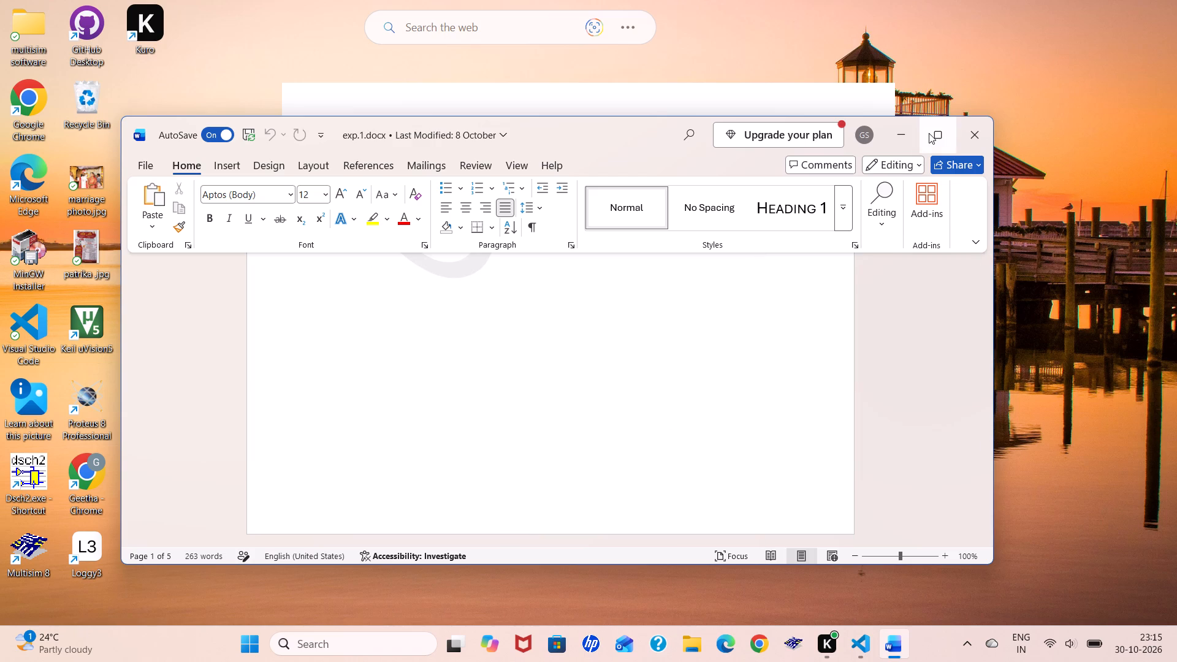
{"action": "left_click", "coordinate": [929, 133]}
Insert blank lines before the "Input (linear Search)" label to move it onto the next page, directly above its code screenshot.
{"action": "scroll", "coordinate": [688, 302], "scroll_direction": "up", "scroll_amount": 2}
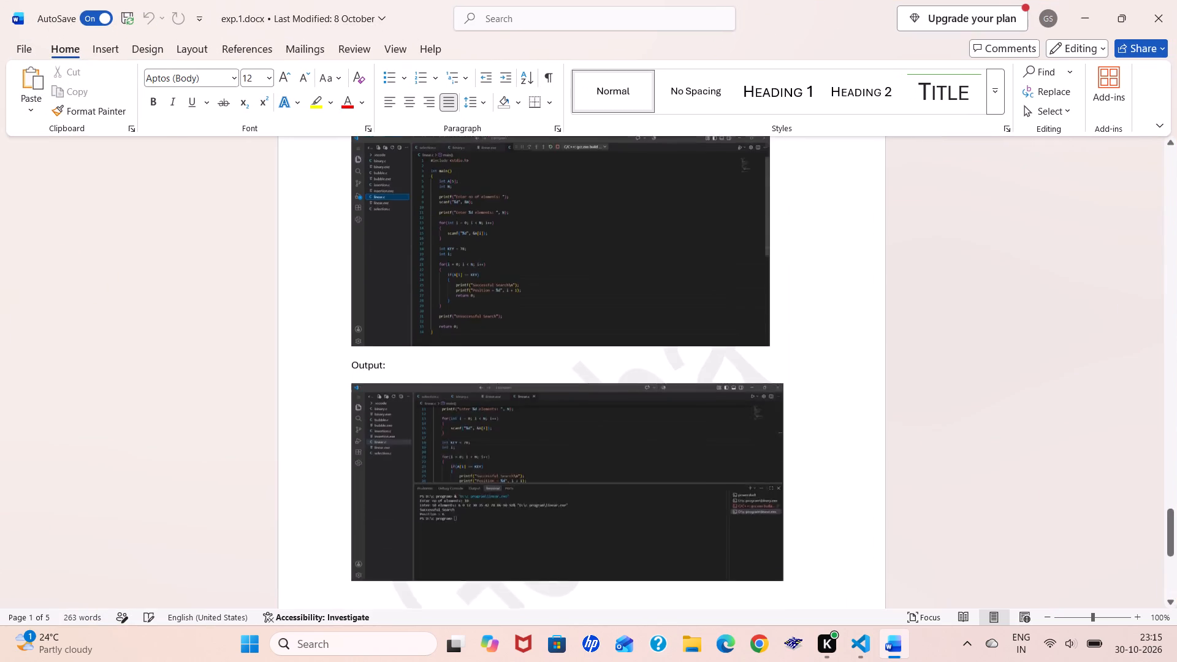
{"action": "scroll", "coordinate": [688, 302], "scroll_direction": "up", "scroll_amount": 3}
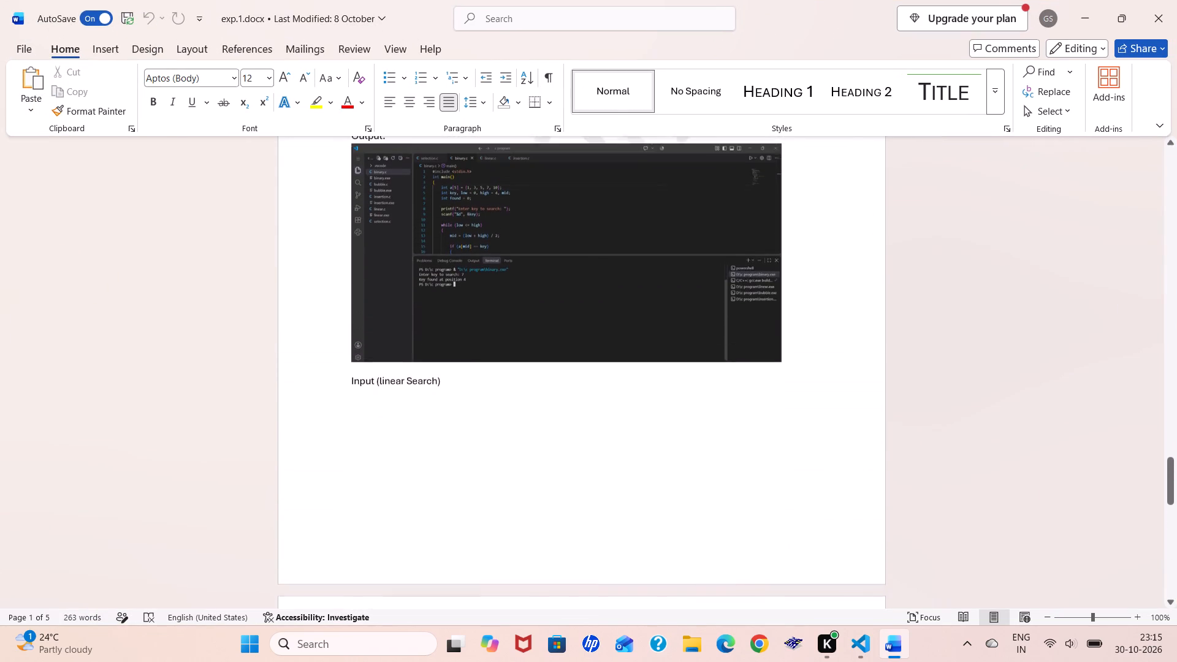
{"action": "scroll", "coordinate": [688, 302], "scroll_direction": "up", "scroll_amount": 1}
{"action": "scroll", "coordinate": [465, 390], "scroll_direction": "down", "scroll_amount": 3}
{"action": "scroll", "coordinate": [465, 390], "scroll_direction": "up", "scroll_amount": 2}
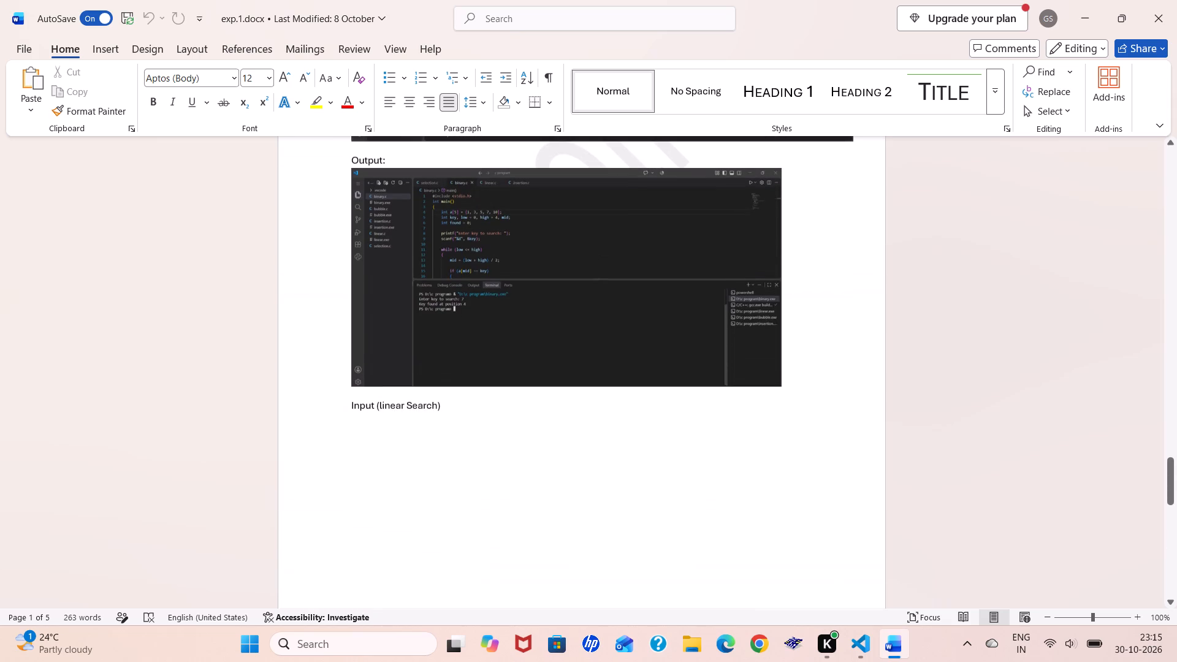
{"action": "left_click", "coordinate": [353, 401]}
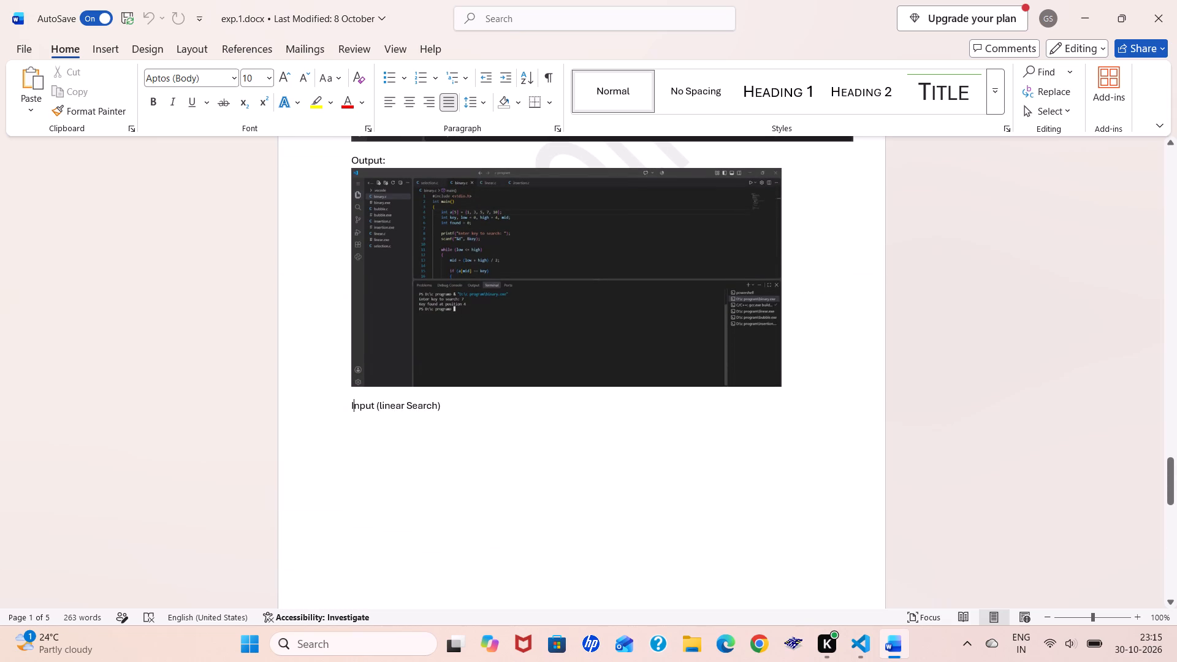
{"action": "left_click", "coordinate": [346, 406]}
{"action": "key", "text": "Return"}
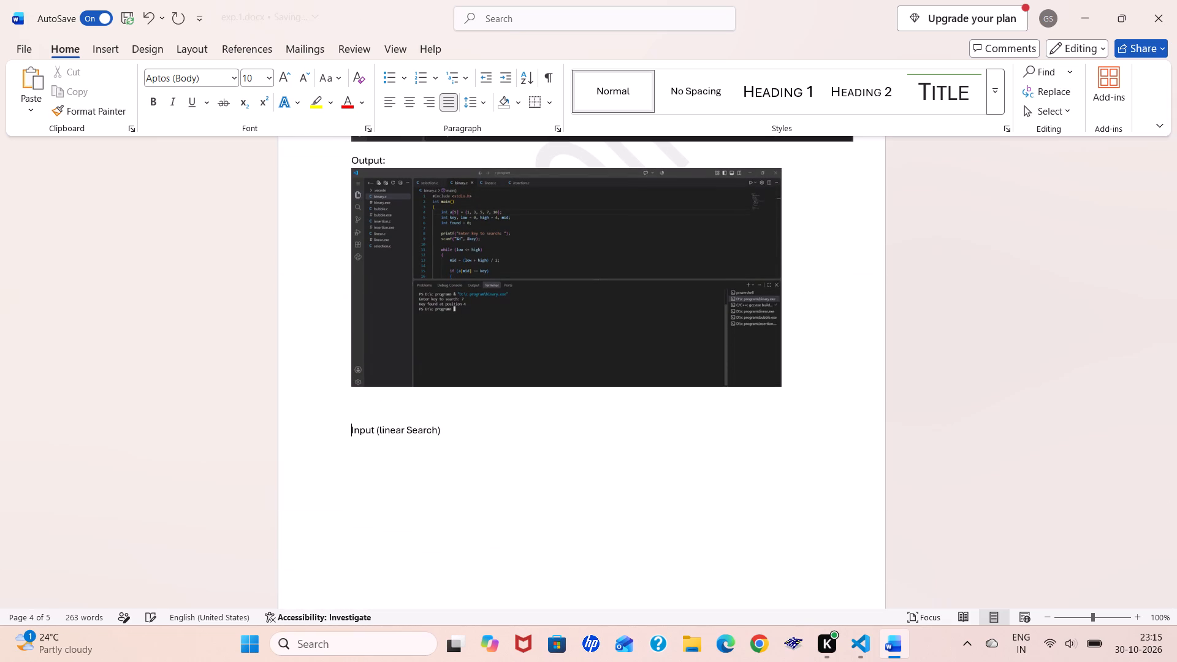
{"action": "key", "text": "Return"}
{"action": "key", "text": "Return"}
{"action": "key", "text": "Return"}
{"action": "key", "text": "Return"}
{"action": "key", "text": "Return"}
{"action": "key", "text": "Return"}
{"action": "key", "text": "Return"}
{"action": "key", "text": "Return"}
{"action": "key", "text": "Return"}
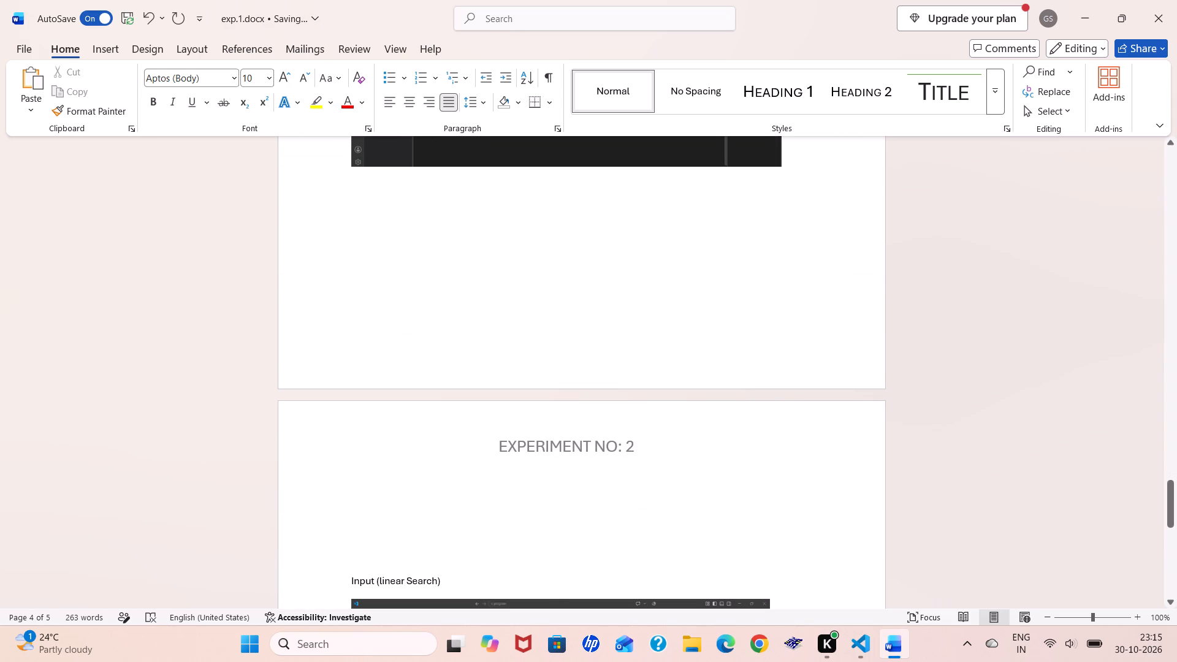
{"action": "key", "text": "BackSpace"}
{"action": "key", "text": "BackSpace"}
{"action": "key", "text": "BackSpace"}
{"action": "key", "text": "BackSpace"}
{"action": "key", "text": "BackSpace"}
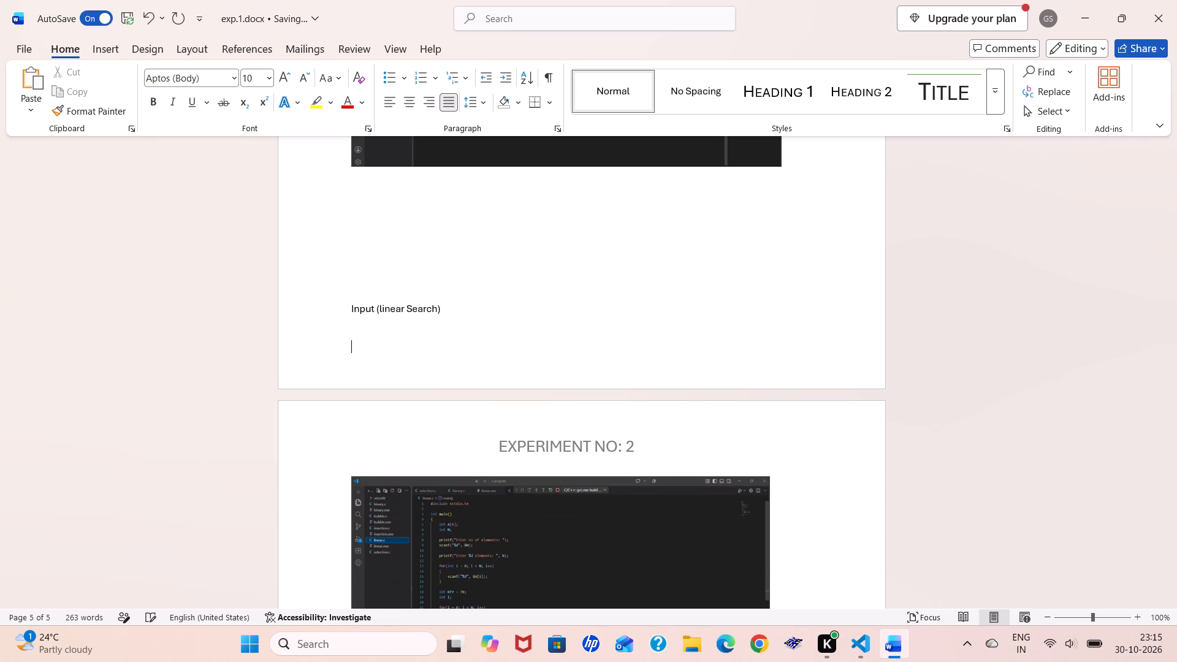
{"action": "key", "text": "Return"}
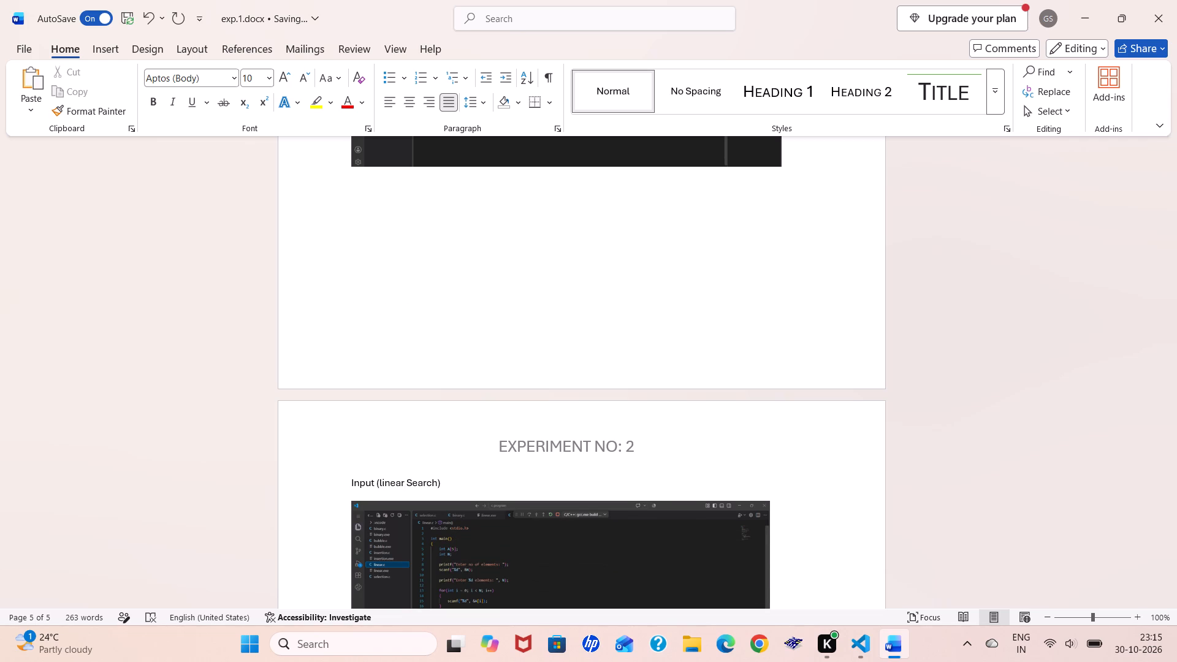
Review the document's code listings, screenshots and their input and output labels across the pages.
{"action": "scroll", "coordinate": [395, 356], "scroll_direction": "up", "scroll_amount": 12}
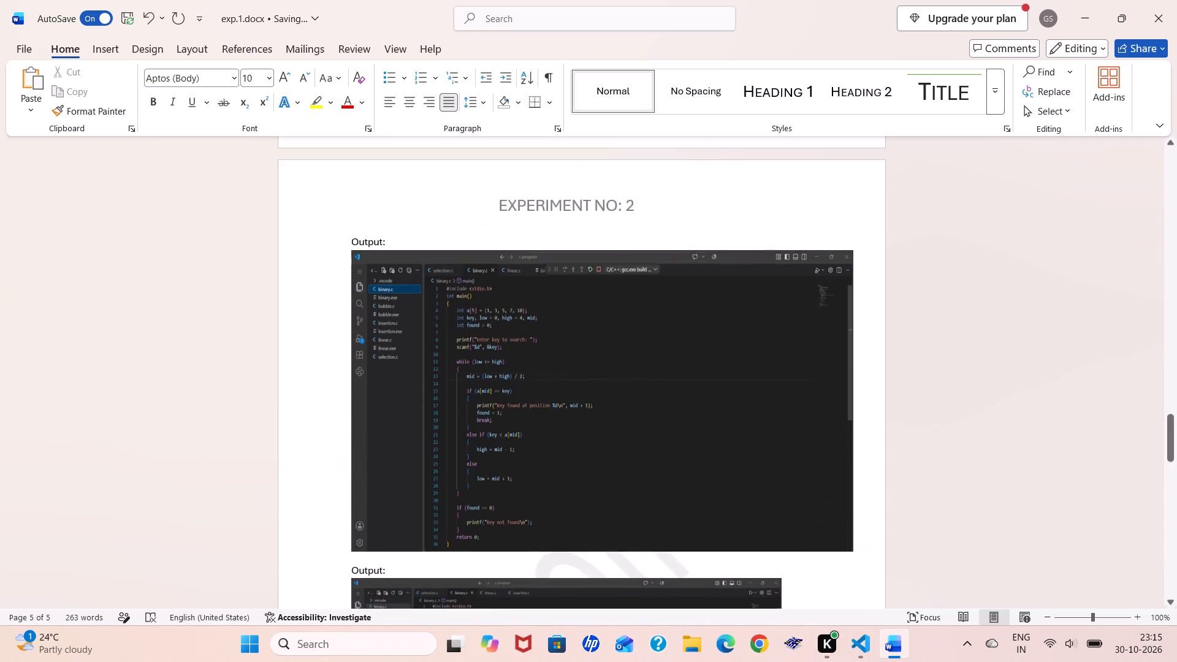
{"action": "scroll", "coordinate": [395, 356], "scroll_direction": "up", "scroll_amount": 7}
{"action": "scroll", "coordinate": [395, 356], "scroll_direction": "down", "scroll_amount": 5}
{"action": "scroll", "coordinate": [395, 356], "scroll_direction": "up", "scroll_amount": 4}
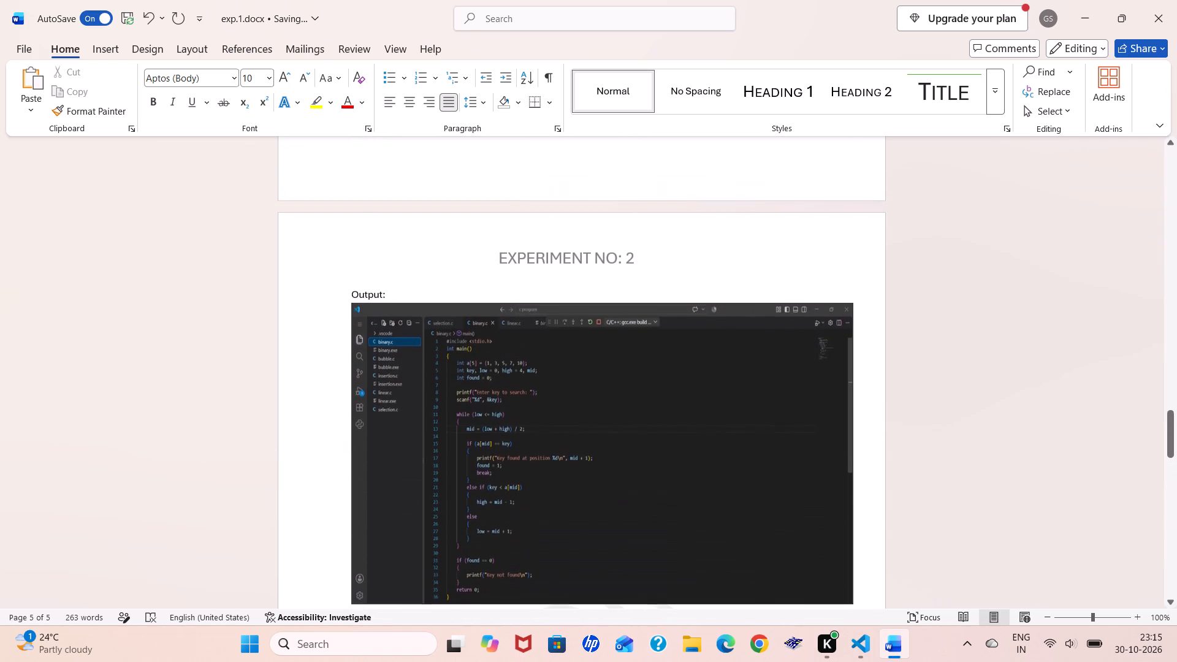
{"action": "scroll", "coordinate": [395, 356], "scroll_direction": "up", "scroll_amount": 5}
{"action": "scroll", "coordinate": [395, 356], "scroll_direction": "up", "scroll_amount": 16}
{"action": "scroll", "coordinate": [395, 356], "scroll_direction": "down", "scroll_amount": 20}
{"action": "scroll", "coordinate": [395, 356], "scroll_direction": "down", "scroll_amount": 3}
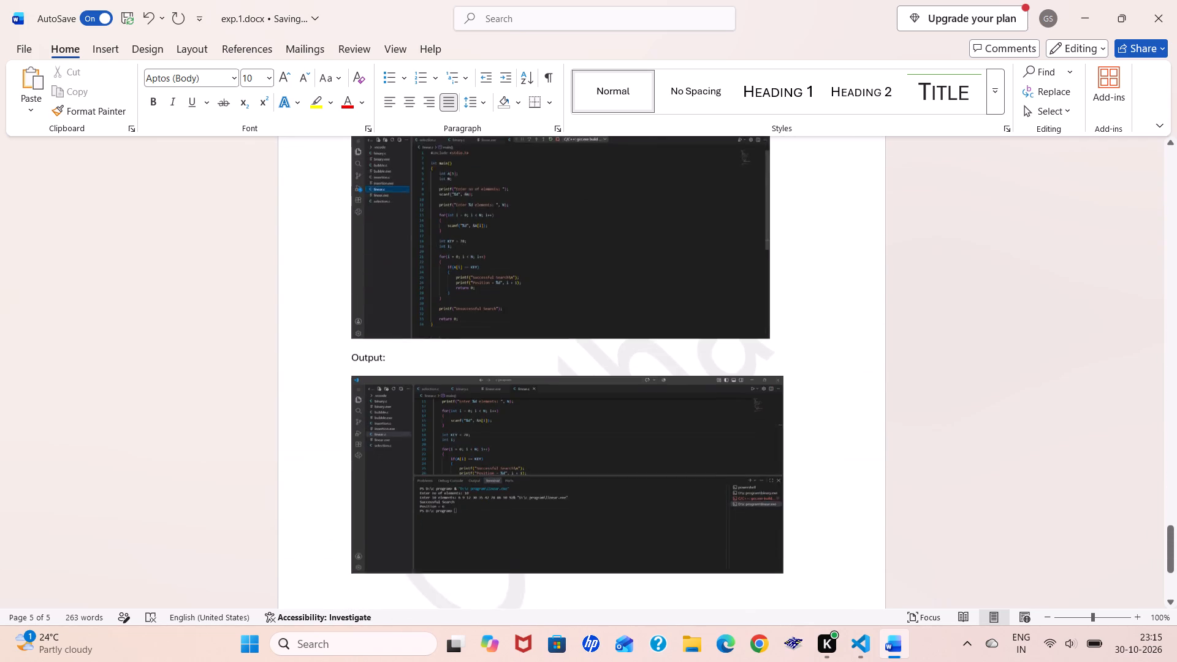
{"action": "scroll", "coordinate": [395, 356], "scroll_direction": "down", "scroll_amount": 20}
{"action": "scroll", "coordinate": [395, 356], "scroll_direction": "down", "scroll_amount": 13}
{"action": "scroll", "coordinate": [395, 356], "scroll_direction": "up", "scroll_amount": 3}
{"action": "scroll", "coordinate": [395, 356], "scroll_direction": "down", "scroll_amount": 19}
{"action": "scroll", "coordinate": [395, 356], "scroll_direction": "up", "scroll_amount": 16}
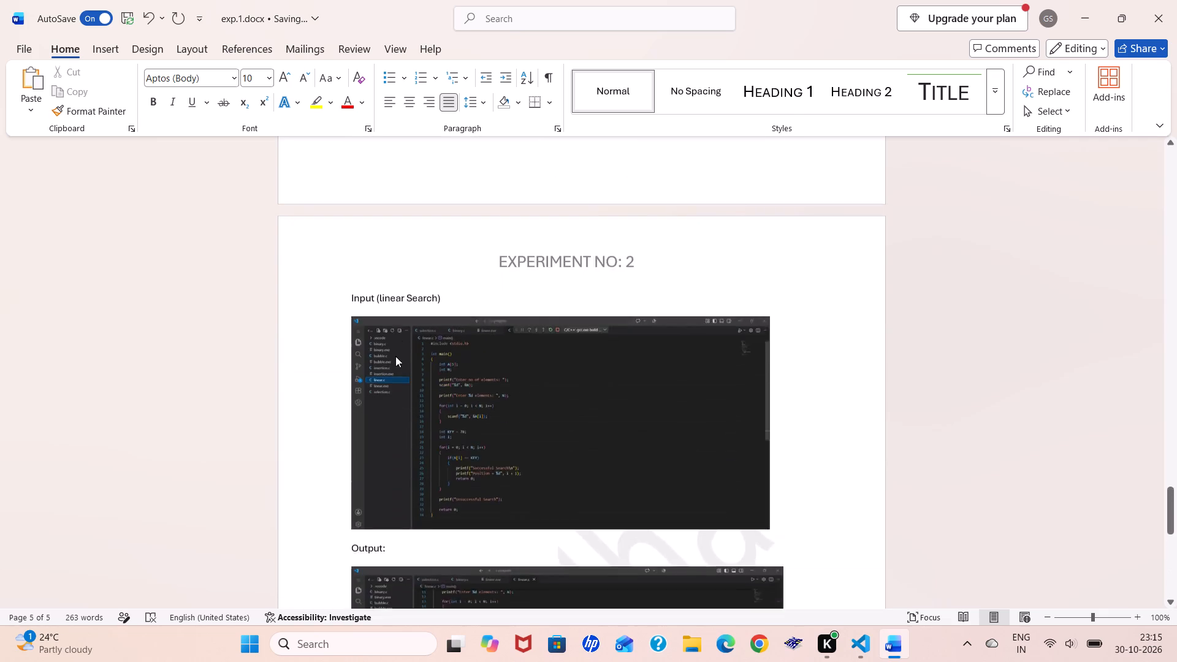
{"action": "scroll", "coordinate": [395, 356], "scroll_direction": "up", "scroll_amount": 14}
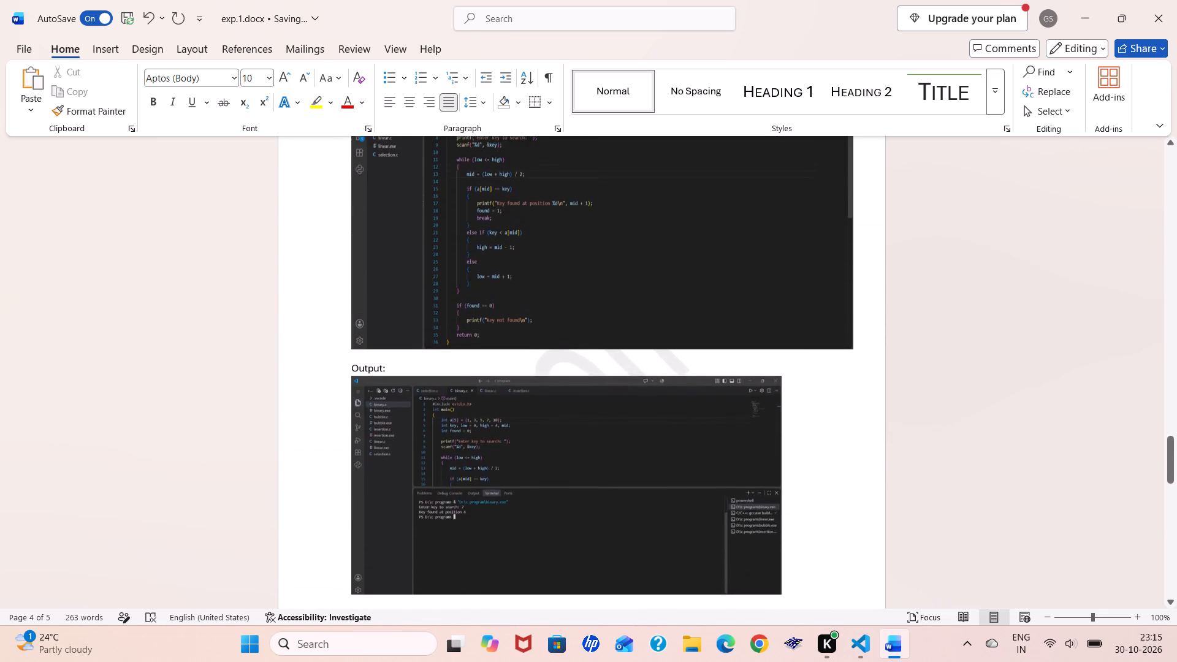
{"action": "scroll", "coordinate": [395, 356], "scroll_direction": "up", "scroll_amount": 7}
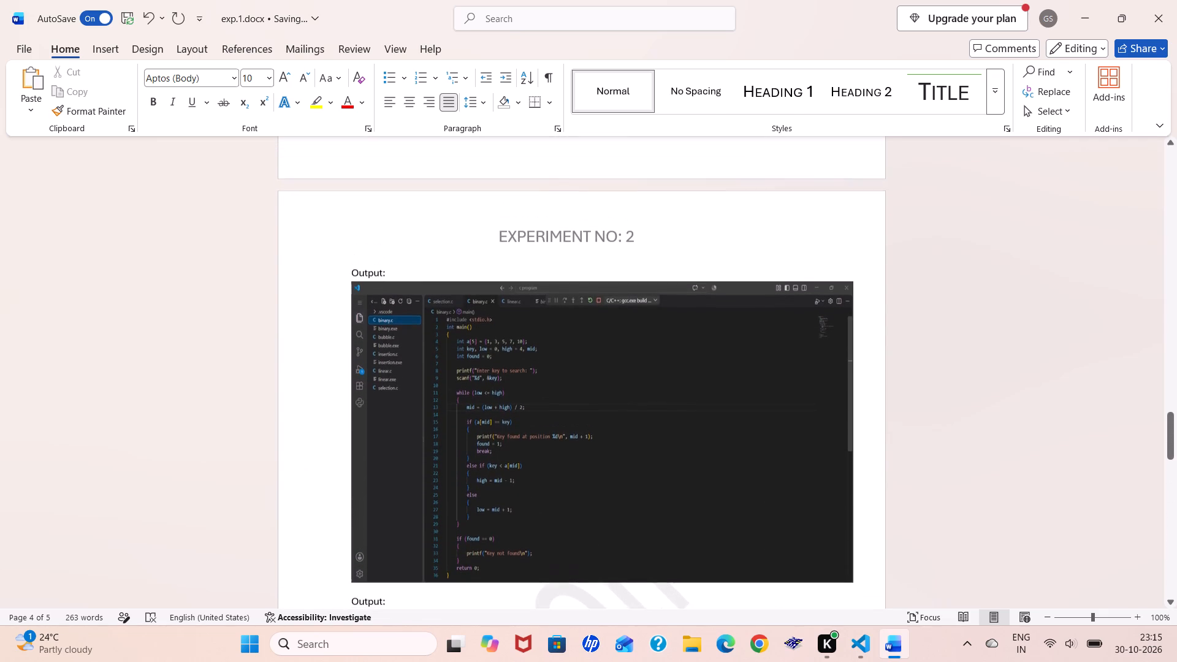
{"action": "scroll", "coordinate": [394, 274], "scroll_direction": "up", "scroll_amount": 2}
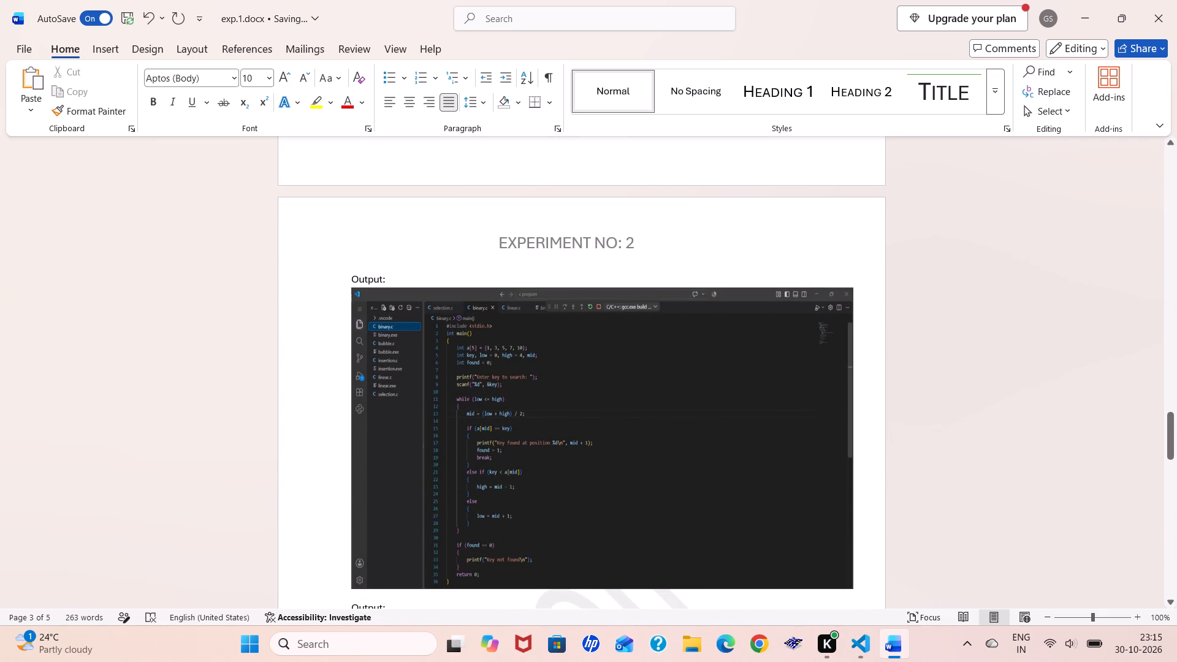
{"action": "scroll", "coordinate": [394, 274], "scroll_direction": "up", "scroll_amount": 20}
{"action": "scroll", "coordinate": [394, 274], "scroll_direction": "up", "scroll_amount": 16}
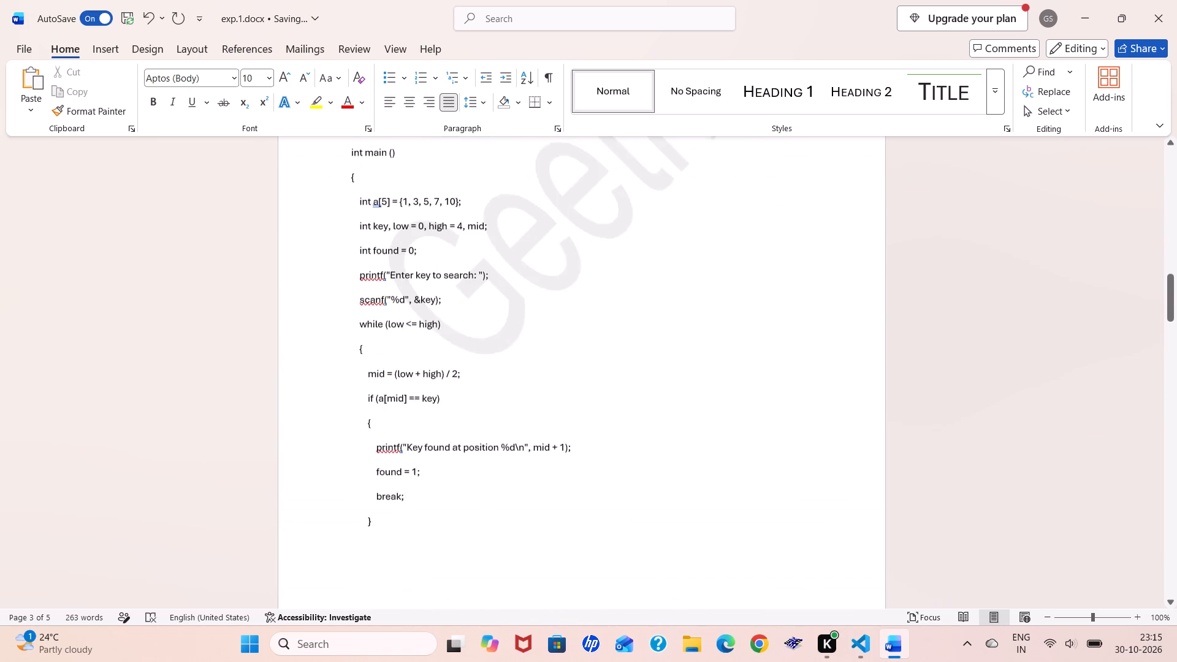
{"action": "scroll", "coordinate": [394, 274], "scroll_direction": "up", "scroll_amount": 15}
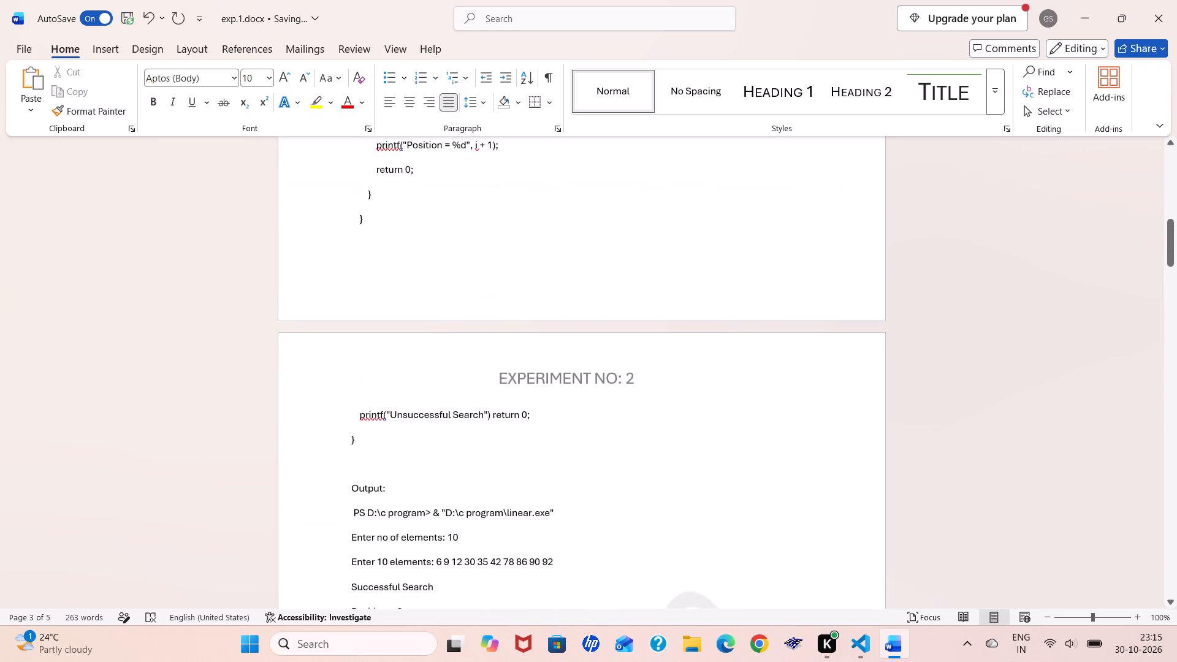
{"action": "scroll", "coordinate": [394, 274], "scroll_direction": "up", "scroll_amount": 15}
{"action": "scroll", "coordinate": [394, 274], "scroll_direction": "down", "scroll_amount": 20}
{"action": "scroll", "coordinate": [394, 274], "scroll_direction": "down", "scroll_amount": 20}
{"action": "scroll", "coordinate": [394, 274], "scroll_direction": "down", "scroll_amount": 1}
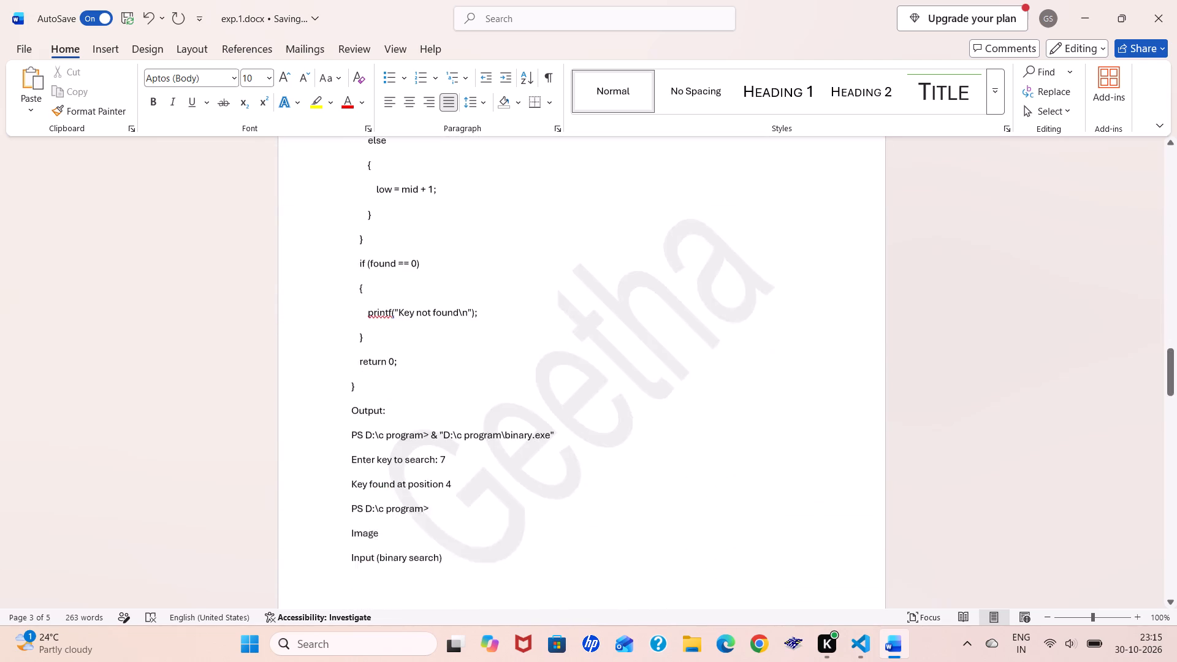
{"action": "scroll", "coordinate": [394, 274], "scroll_direction": "down", "scroll_amount": 20}
{"action": "scroll", "coordinate": [394, 274], "scroll_direction": "down", "scroll_amount": 20}
{"action": "scroll", "coordinate": [394, 274], "scroll_direction": "down", "scroll_amount": 2}
{"action": "scroll", "coordinate": [394, 274], "scroll_direction": "up", "scroll_amount": 20}
{"action": "scroll", "coordinate": [394, 274], "scroll_direction": "up", "scroll_amount": 4}
{"action": "scroll", "coordinate": [394, 274], "scroll_direction": "down", "scroll_amount": 1}
{"action": "scroll", "coordinate": [394, 274], "scroll_direction": "up", "scroll_amount": 5}
{"action": "scroll", "coordinate": [394, 274], "scroll_direction": "down", "scroll_amount": 19}
{"action": "scroll", "coordinate": [394, 274], "scroll_direction": "up", "scroll_amount": 3}
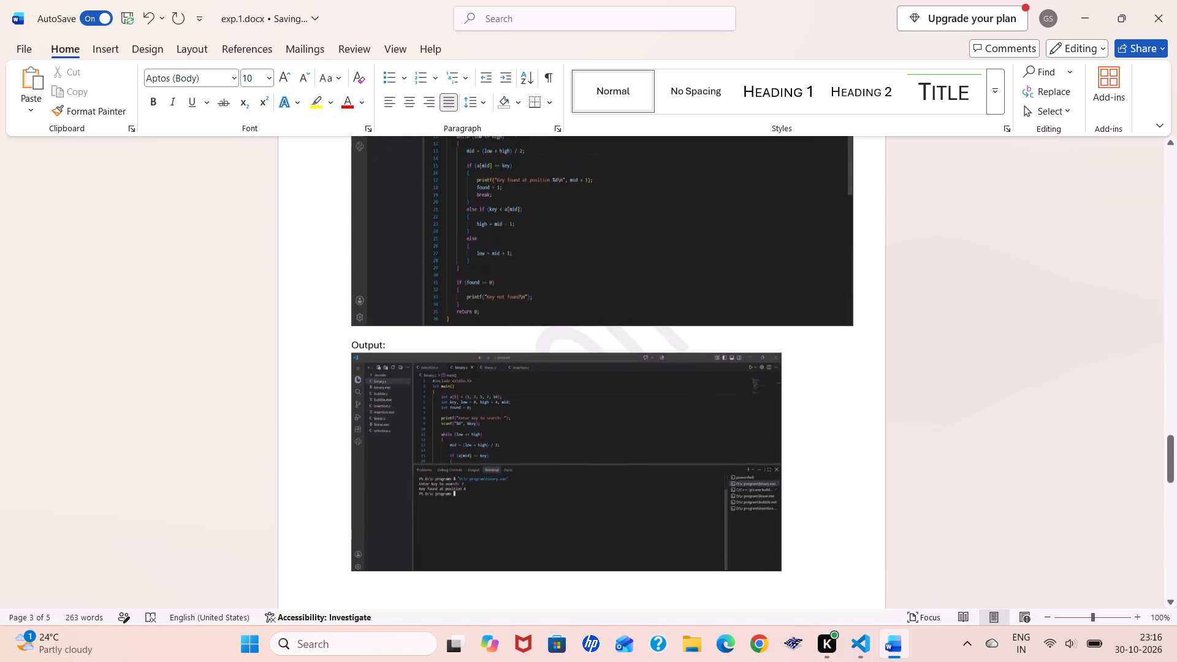
Change the "Output:" label above the binary search code screenshot to "input:".
{"action": "scroll", "coordinate": [394, 274], "scroll_direction": "up", "scroll_amount": 5}
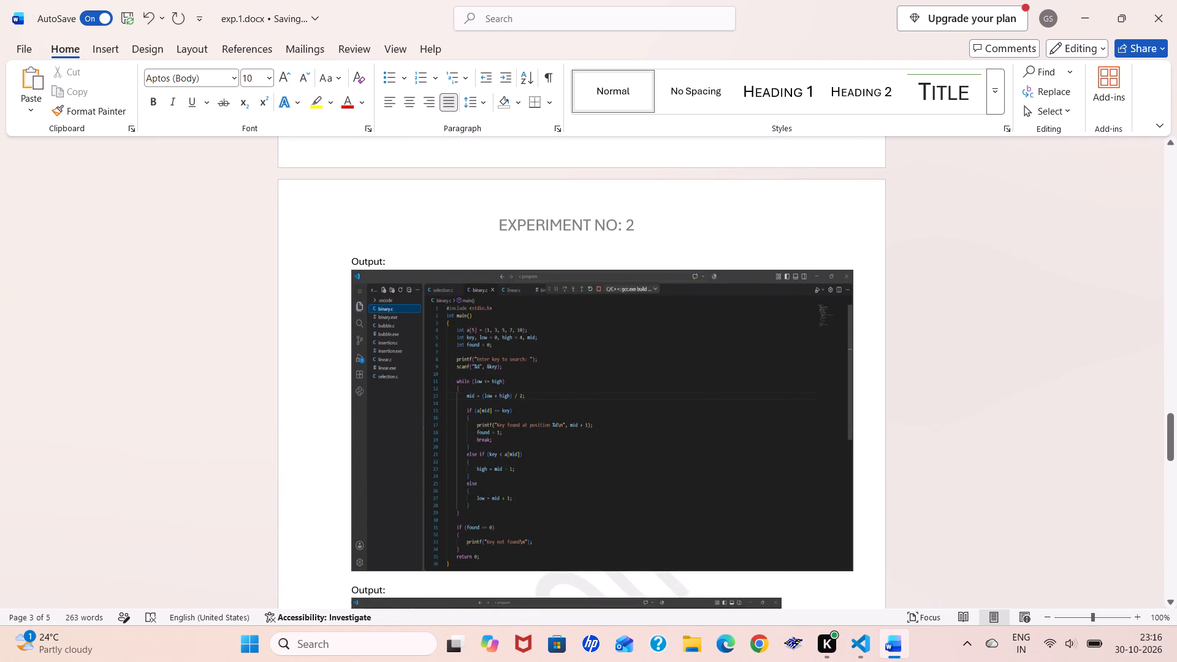
{"action": "left_click", "coordinate": [368, 261]}
{"action": "key", "text": "BackSpace"}
{"action": "key", "text": "BackSpace"}
{"action": "key", "text": "BackSpace"}
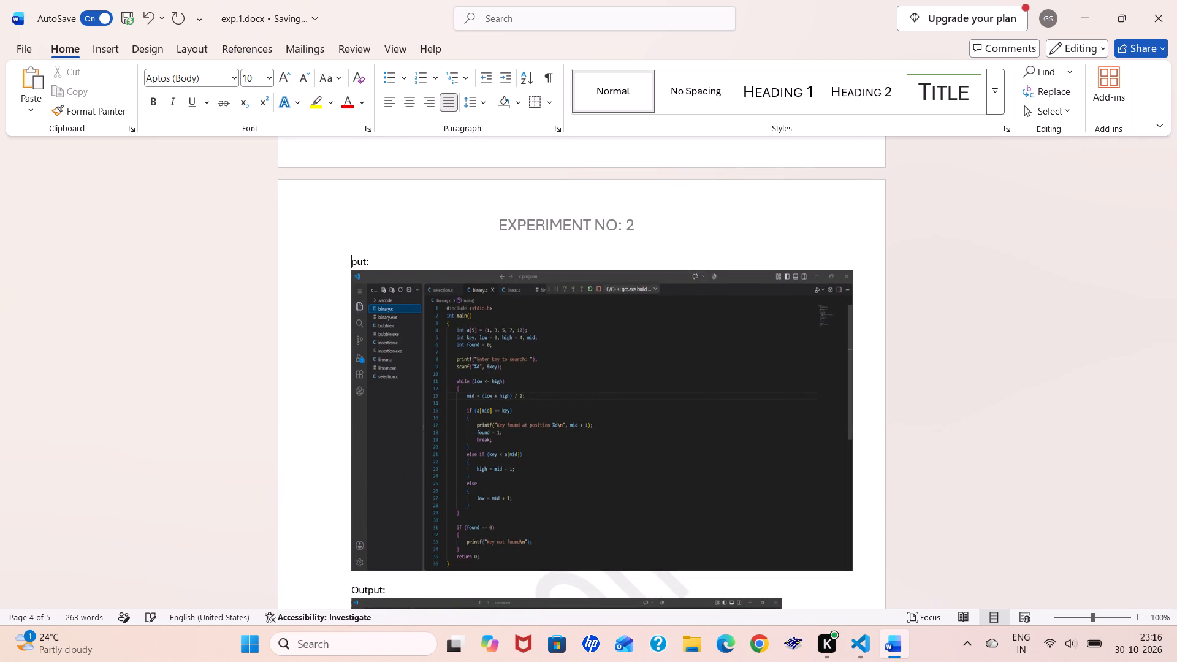
{"action": "type", "text": "in"}
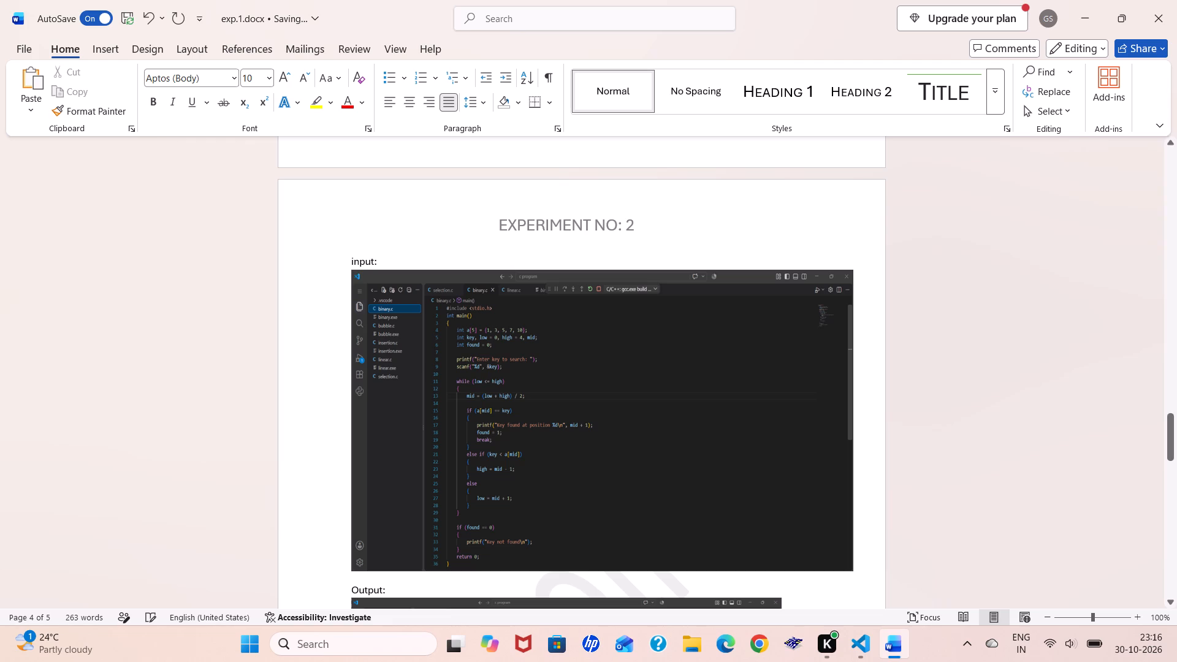
Check the labels and layout of the linear search and binary search screenshot pages.
{"action": "scroll", "coordinate": [400, 293], "scroll_direction": "down", "scroll_amount": 3}
{"action": "scroll", "coordinate": [400, 293], "scroll_direction": "right", "scroll_amount": 1}
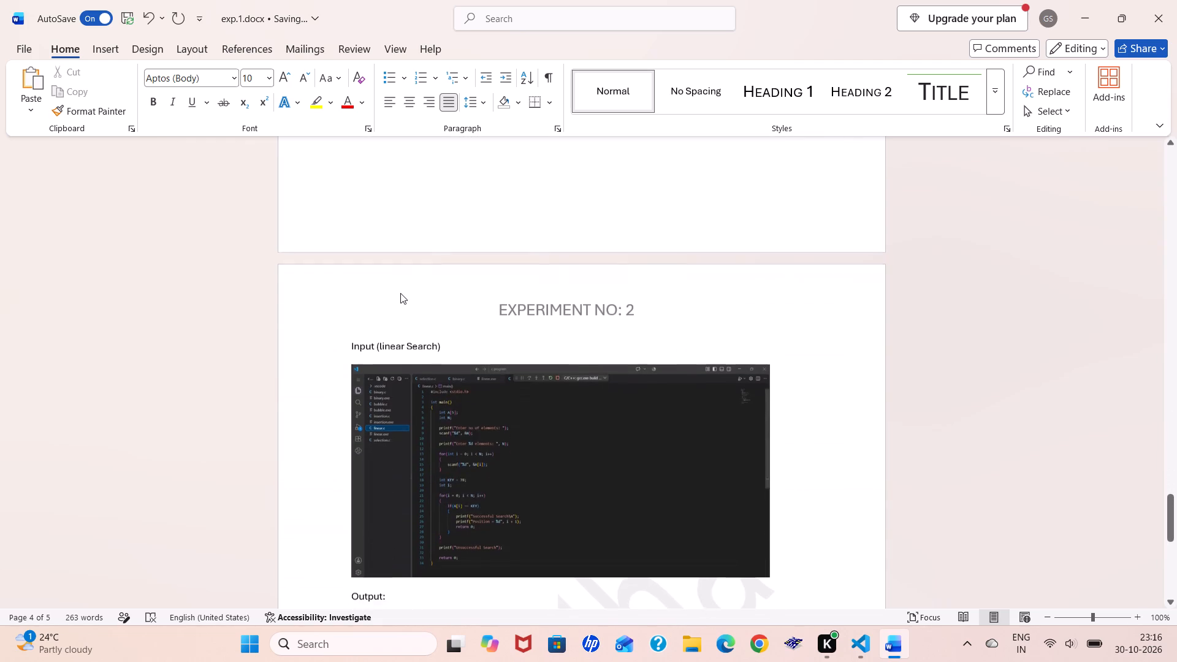
{"action": "scroll", "coordinate": [400, 293], "scroll_direction": "right", "scroll_amount": 1}
{"action": "scroll", "coordinate": [400, 293], "scroll_direction": "up", "scroll_amount": 1}
{"action": "scroll", "coordinate": [400, 293], "scroll_direction": "right", "scroll_amount": 1}
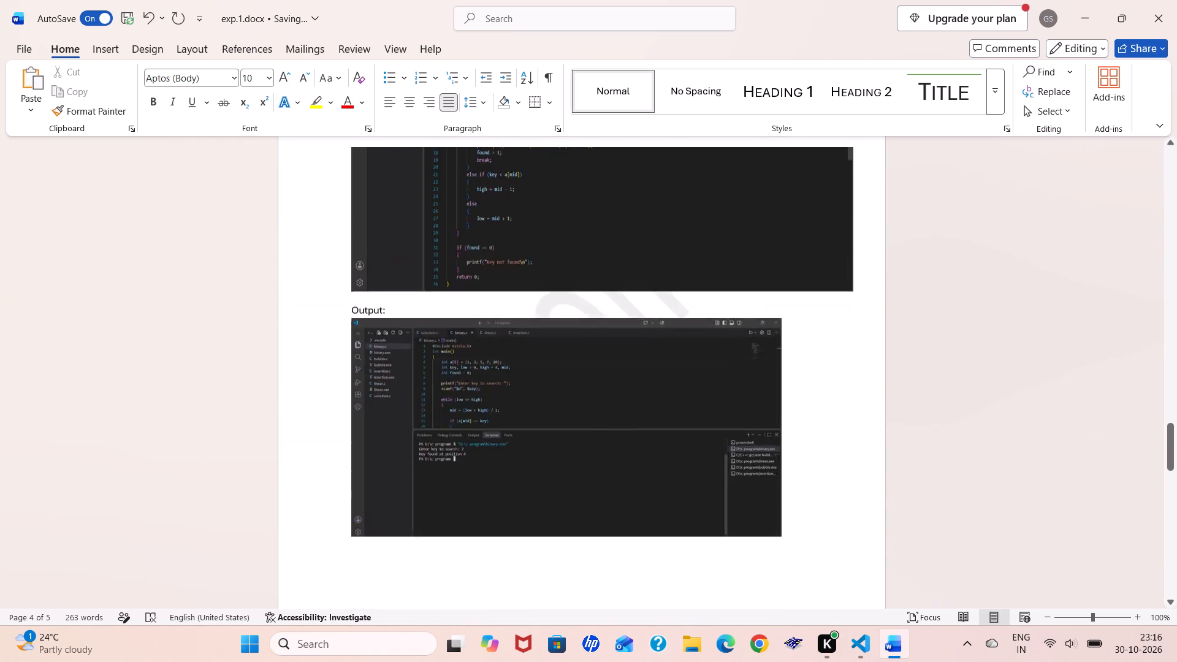
{"action": "scroll", "coordinate": [400, 293], "scroll_direction": "up", "scroll_amount": 1}
{"action": "scroll", "coordinate": [400, 293], "scroll_direction": "right", "scroll_amount": 16}
{"action": "scroll", "coordinate": [400, 293], "scroll_direction": "left", "scroll_amount": 1}
{"action": "scroll", "coordinate": [400, 293], "scroll_direction": "right", "scroll_amount": 18}
{"action": "scroll", "coordinate": [400, 293], "scroll_direction": "left", "scroll_amount": 1}
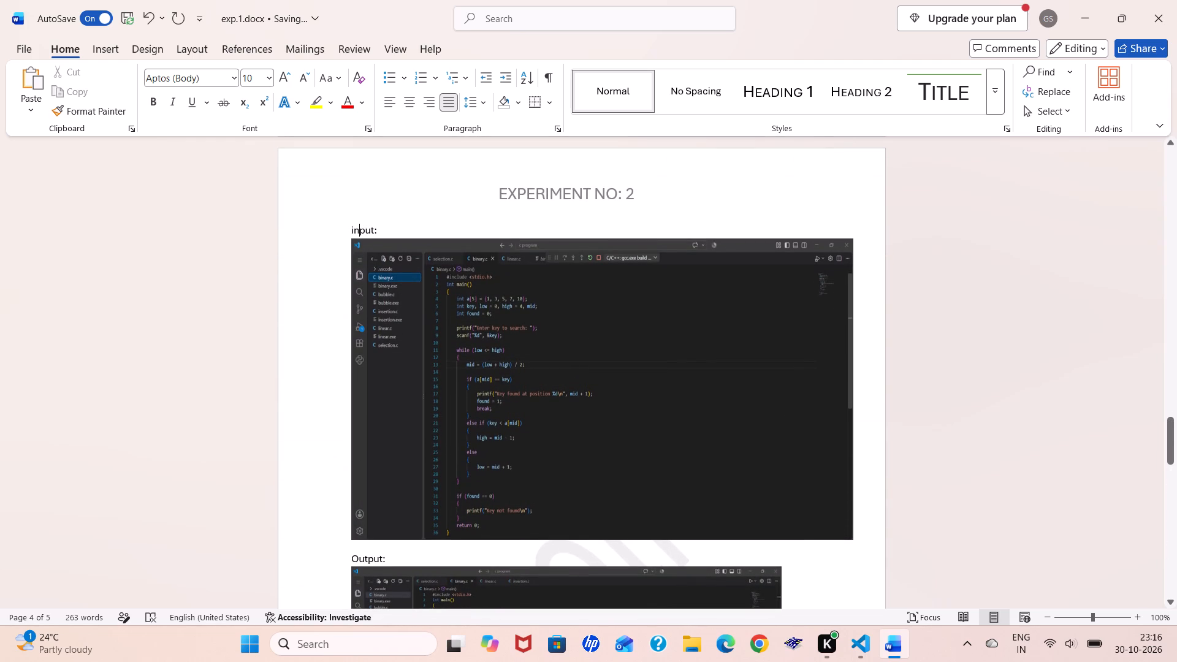
{"action": "scroll", "coordinate": [400, 293], "scroll_direction": "left", "scroll_amount": 1}
{"action": "scroll", "coordinate": [400, 293], "scroll_direction": "right", "scroll_amount": 19}
{"action": "scroll", "coordinate": [400, 293], "scroll_direction": "left", "scroll_amount": 1}
{"action": "scroll", "coordinate": [400, 293], "scroll_direction": "right", "scroll_amount": 2}
{"action": "scroll", "coordinate": [400, 293], "scroll_direction": "left", "scroll_amount": 3}
{"action": "scroll", "coordinate": [400, 293], "scroll_direction": "right", "scroll_amount": 3}
{"action": "scroll", "coordinate": [400, 293], "scroll_direction": "left", "scroll_amount": 1}
{"action": "scroll", "coordinate": [400, 293], "scroll_direction": "right", "scroll_amount": 1}
{"action": "scroll", "coordinate": [400, 293], "scroll_direction": "up", "scroll_amount": 1}
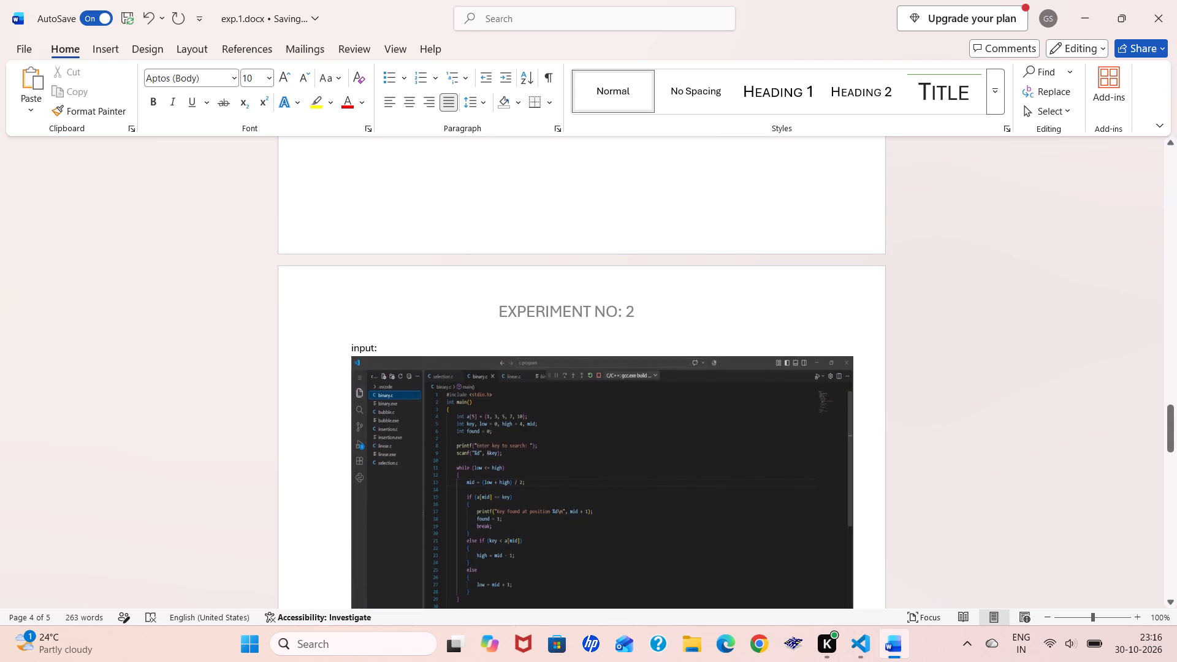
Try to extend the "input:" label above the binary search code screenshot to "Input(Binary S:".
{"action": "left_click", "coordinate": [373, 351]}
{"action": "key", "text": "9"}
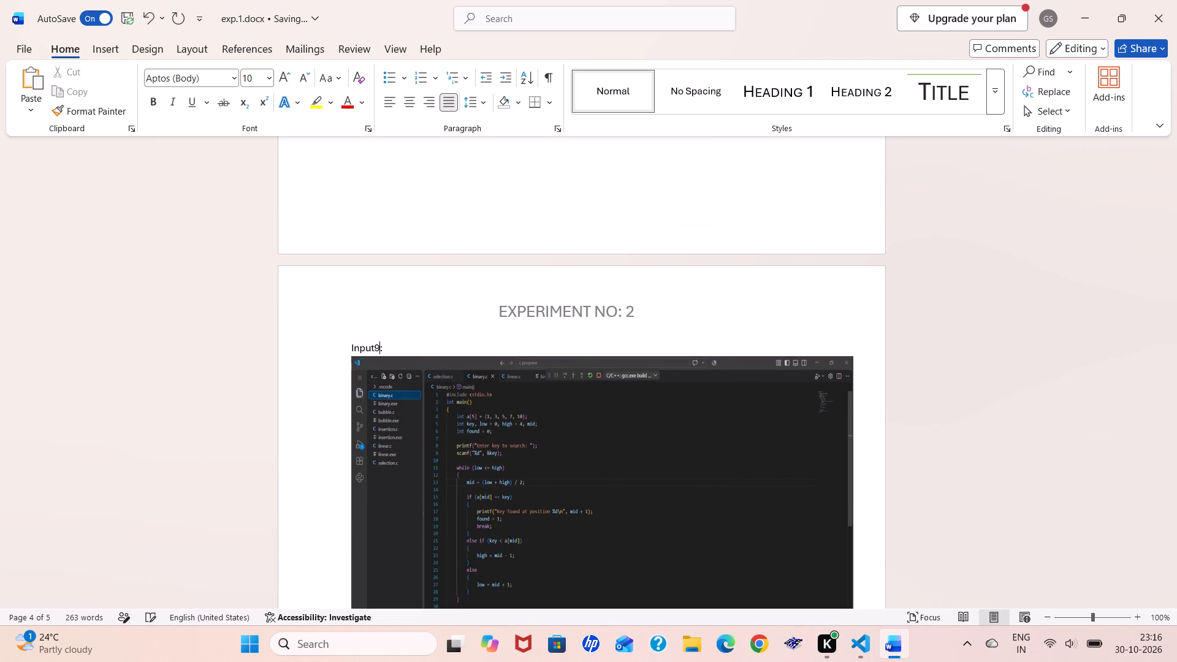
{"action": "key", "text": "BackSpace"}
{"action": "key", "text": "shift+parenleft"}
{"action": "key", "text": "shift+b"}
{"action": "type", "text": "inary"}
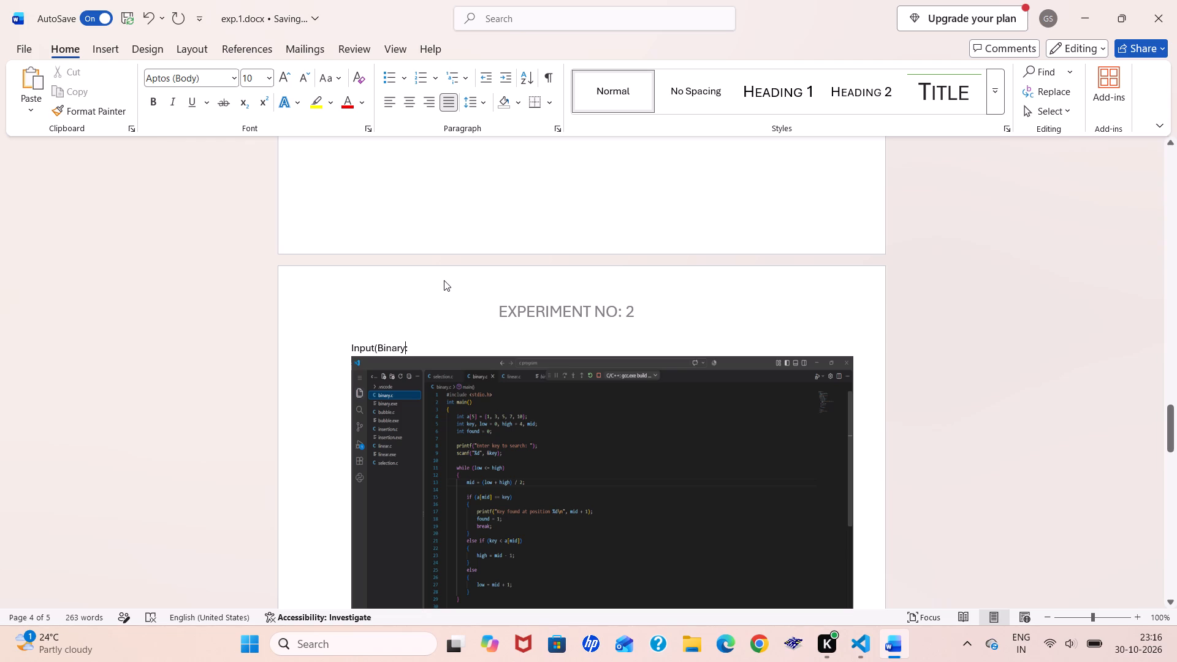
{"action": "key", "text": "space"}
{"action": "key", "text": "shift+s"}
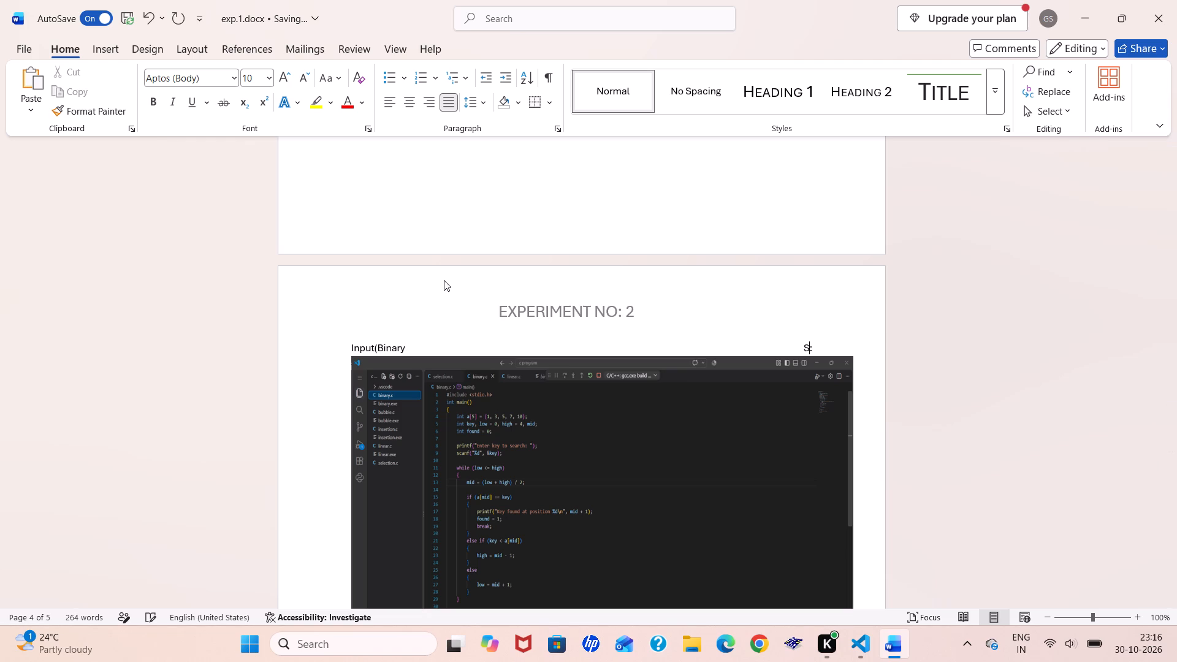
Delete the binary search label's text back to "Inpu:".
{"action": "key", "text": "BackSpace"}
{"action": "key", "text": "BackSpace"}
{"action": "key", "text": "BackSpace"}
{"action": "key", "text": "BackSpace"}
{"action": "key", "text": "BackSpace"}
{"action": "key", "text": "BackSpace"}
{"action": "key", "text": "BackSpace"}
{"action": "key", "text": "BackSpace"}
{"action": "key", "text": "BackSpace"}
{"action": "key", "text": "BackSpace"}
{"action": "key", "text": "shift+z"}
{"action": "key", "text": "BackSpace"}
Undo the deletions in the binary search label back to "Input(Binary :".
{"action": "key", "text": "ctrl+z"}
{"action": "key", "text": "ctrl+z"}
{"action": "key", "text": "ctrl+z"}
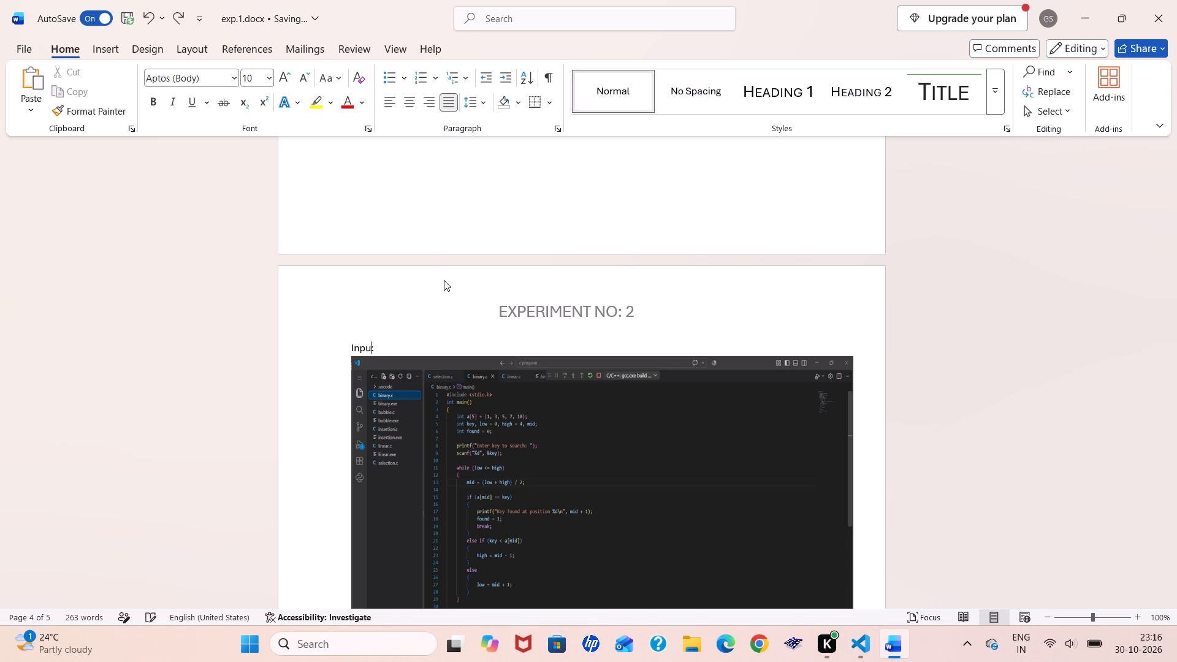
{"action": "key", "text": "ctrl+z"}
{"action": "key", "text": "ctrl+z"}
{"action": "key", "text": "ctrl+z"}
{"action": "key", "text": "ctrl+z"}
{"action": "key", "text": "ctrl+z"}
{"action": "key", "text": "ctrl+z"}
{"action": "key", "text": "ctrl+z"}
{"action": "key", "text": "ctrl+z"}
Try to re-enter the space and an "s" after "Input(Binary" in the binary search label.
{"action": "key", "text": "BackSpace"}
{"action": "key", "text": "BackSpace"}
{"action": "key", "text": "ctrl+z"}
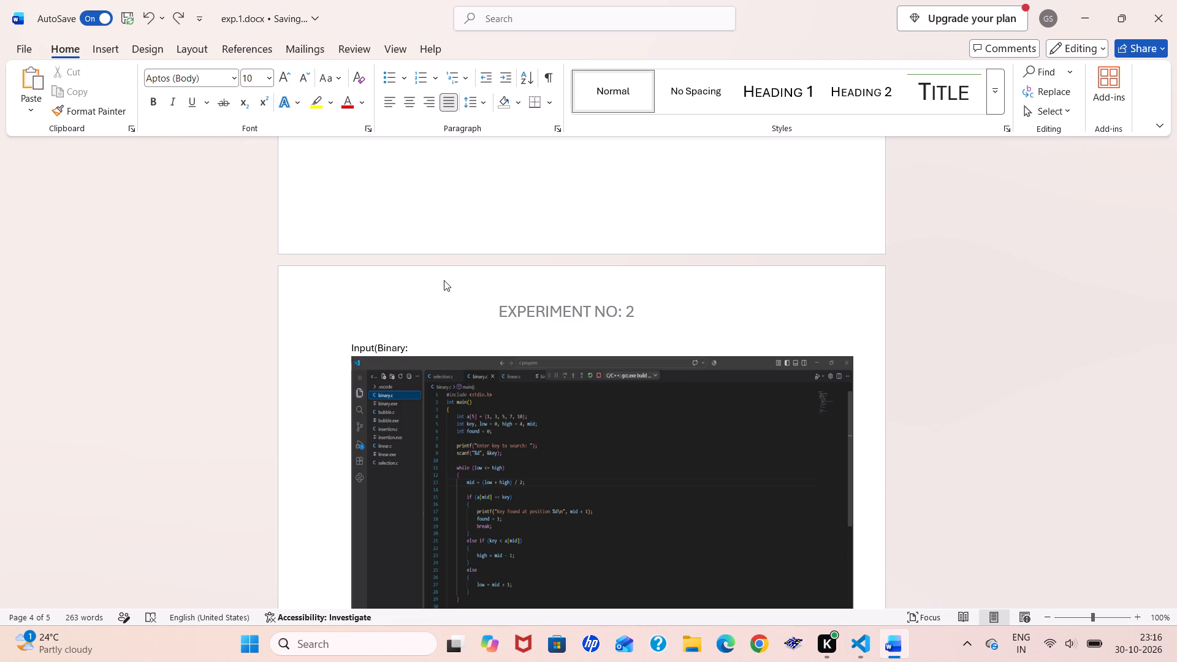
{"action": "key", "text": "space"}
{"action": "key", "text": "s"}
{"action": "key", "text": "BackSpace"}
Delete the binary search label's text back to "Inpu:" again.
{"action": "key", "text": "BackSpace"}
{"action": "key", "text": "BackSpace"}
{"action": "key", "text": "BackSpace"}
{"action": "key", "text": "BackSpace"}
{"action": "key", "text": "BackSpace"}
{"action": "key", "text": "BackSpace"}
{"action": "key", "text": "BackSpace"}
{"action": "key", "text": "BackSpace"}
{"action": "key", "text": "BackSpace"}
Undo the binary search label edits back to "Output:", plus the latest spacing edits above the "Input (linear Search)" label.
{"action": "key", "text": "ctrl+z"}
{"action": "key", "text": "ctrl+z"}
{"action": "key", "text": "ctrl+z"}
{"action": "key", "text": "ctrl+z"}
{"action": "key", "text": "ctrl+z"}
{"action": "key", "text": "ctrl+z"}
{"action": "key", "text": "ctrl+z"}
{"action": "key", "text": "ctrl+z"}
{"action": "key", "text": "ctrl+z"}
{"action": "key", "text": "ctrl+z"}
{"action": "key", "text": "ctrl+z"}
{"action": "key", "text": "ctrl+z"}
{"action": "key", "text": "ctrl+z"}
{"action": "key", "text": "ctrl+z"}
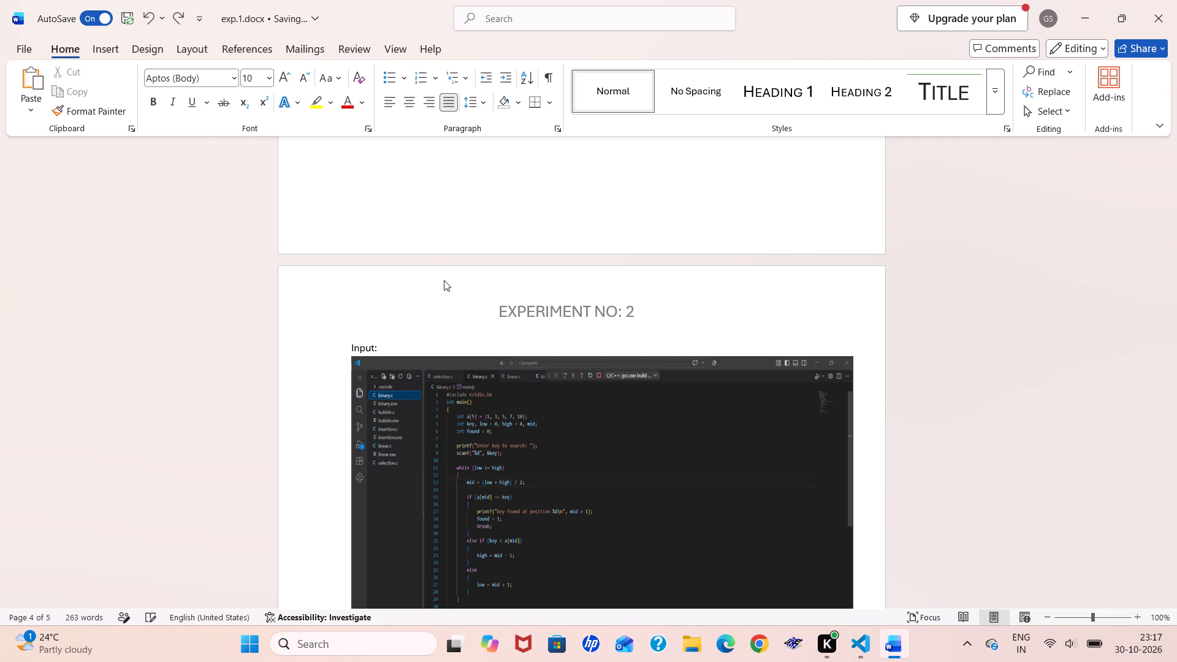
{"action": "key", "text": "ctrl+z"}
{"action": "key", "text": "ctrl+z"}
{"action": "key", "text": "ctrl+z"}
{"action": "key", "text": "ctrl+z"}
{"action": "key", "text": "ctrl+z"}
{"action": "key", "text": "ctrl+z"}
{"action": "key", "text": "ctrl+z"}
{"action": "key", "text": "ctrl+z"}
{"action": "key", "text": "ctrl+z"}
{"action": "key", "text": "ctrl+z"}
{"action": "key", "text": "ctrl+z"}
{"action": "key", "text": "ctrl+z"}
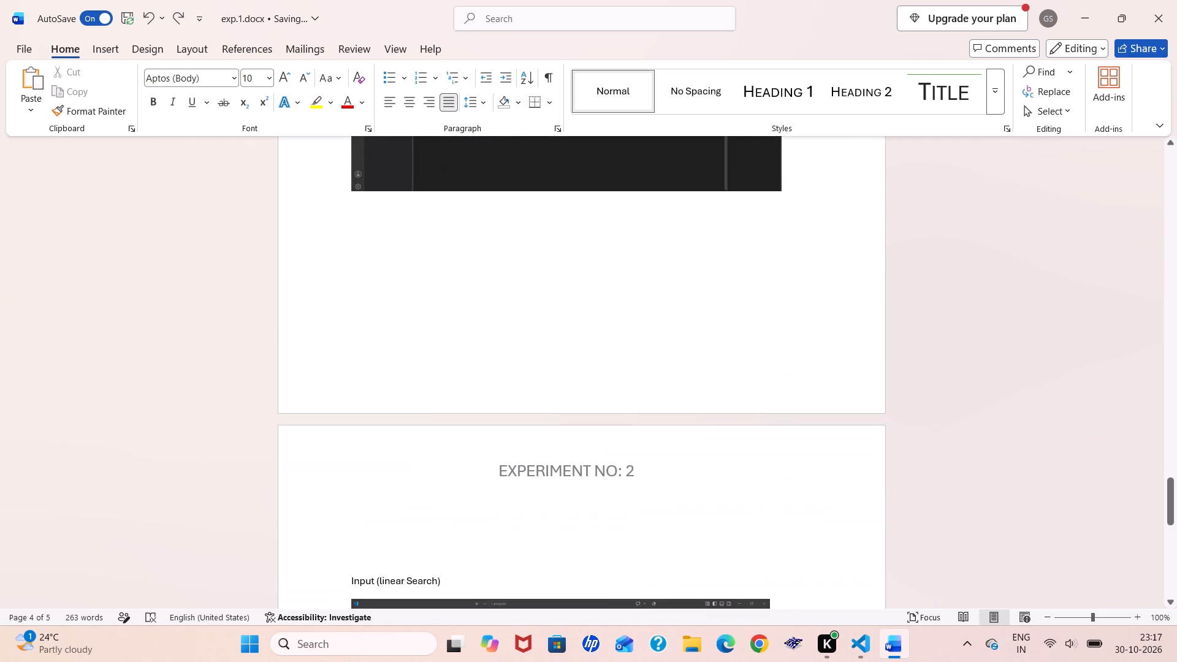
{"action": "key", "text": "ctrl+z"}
Remove the blank lines above the "Input (linear Search)" label, keeping it at the top of its page.
{"action": "key", "text": "BackSpace"}
{"action": "key", "text": "BackSpace"}
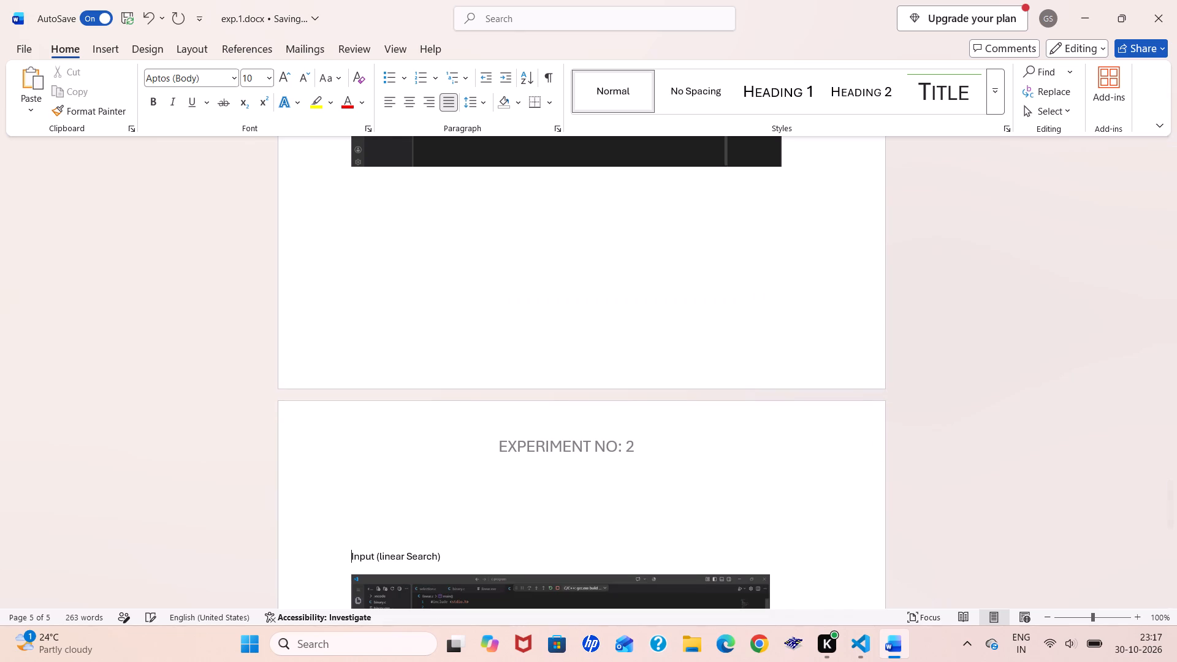
{"action": "key", "text": "BackSpace"}
{"action": "key", "text": "BackSpace"}
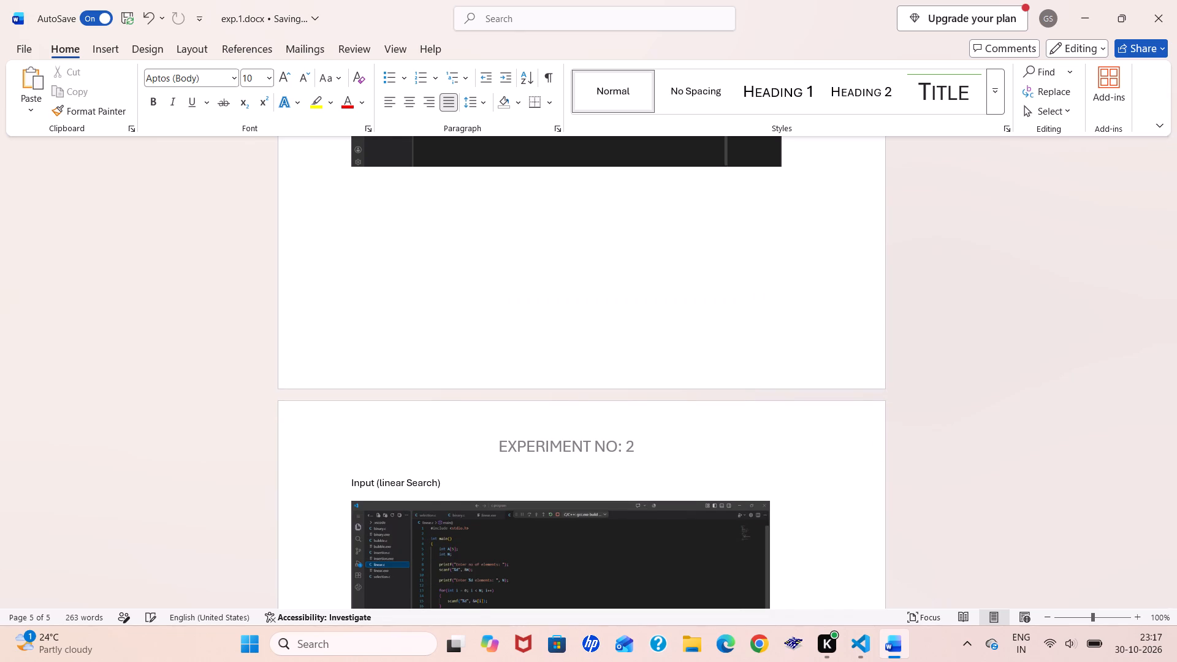
{"action": "key", "text": "BackSpace"}
{"action": "key", "text": "Return"}
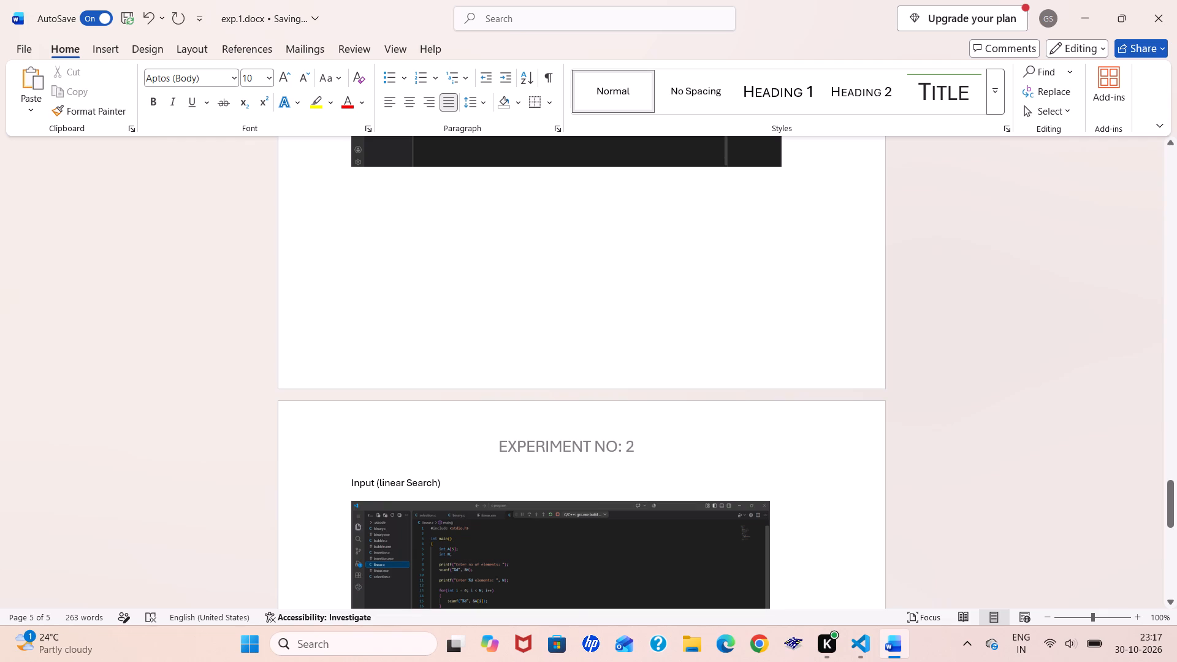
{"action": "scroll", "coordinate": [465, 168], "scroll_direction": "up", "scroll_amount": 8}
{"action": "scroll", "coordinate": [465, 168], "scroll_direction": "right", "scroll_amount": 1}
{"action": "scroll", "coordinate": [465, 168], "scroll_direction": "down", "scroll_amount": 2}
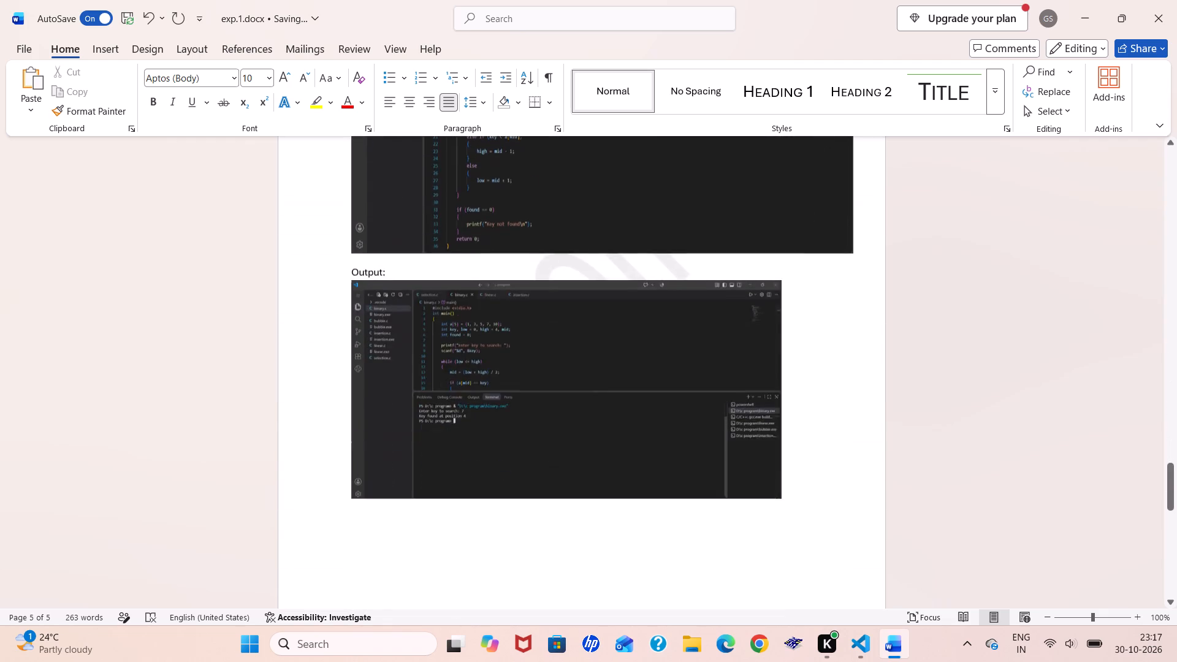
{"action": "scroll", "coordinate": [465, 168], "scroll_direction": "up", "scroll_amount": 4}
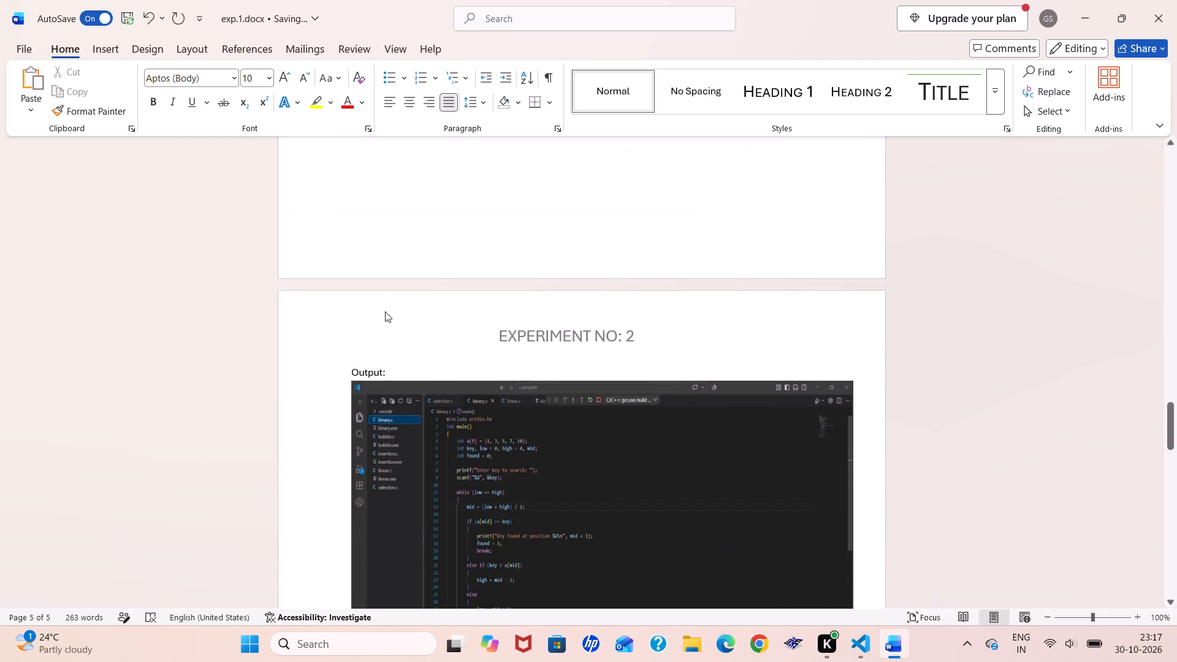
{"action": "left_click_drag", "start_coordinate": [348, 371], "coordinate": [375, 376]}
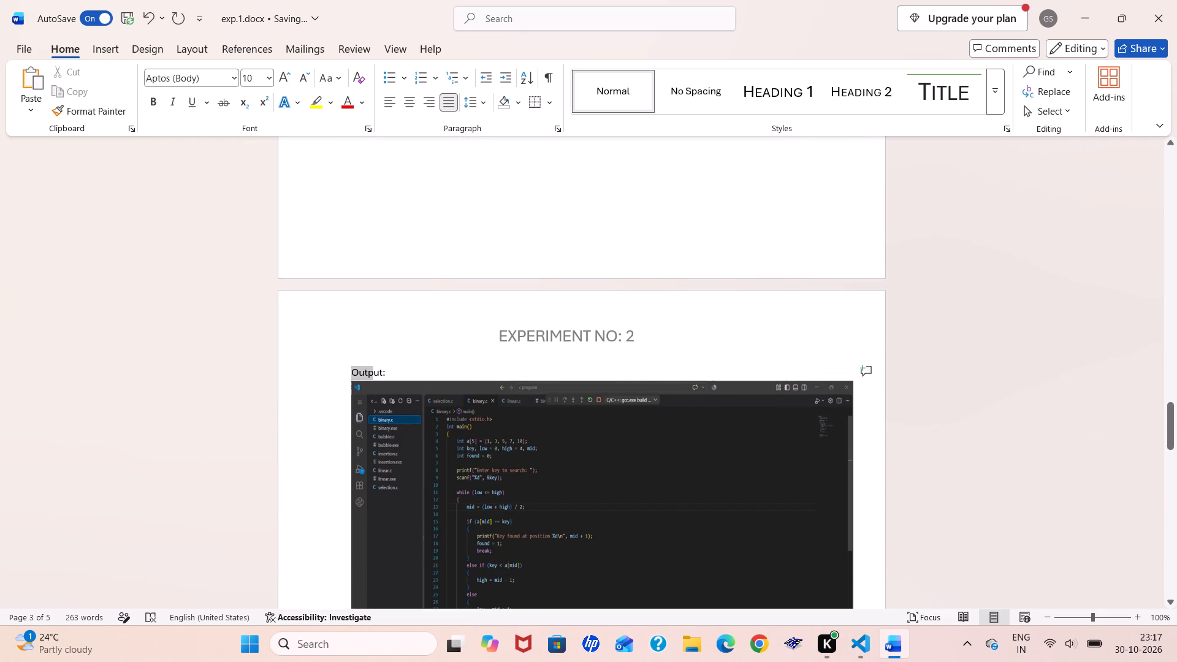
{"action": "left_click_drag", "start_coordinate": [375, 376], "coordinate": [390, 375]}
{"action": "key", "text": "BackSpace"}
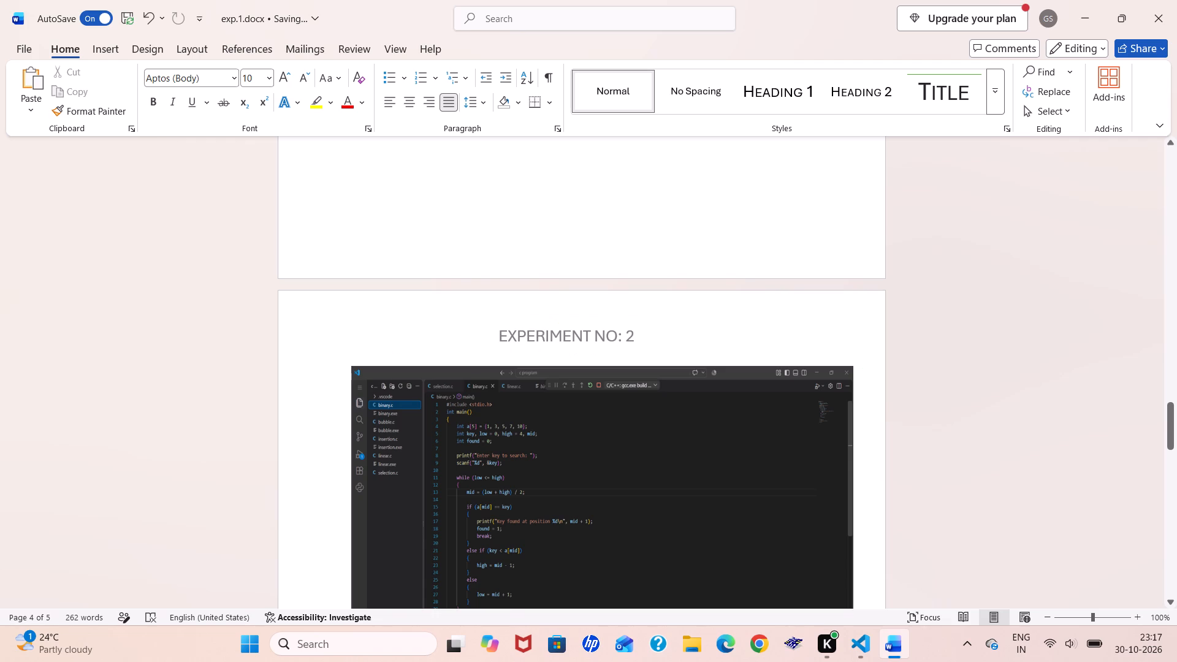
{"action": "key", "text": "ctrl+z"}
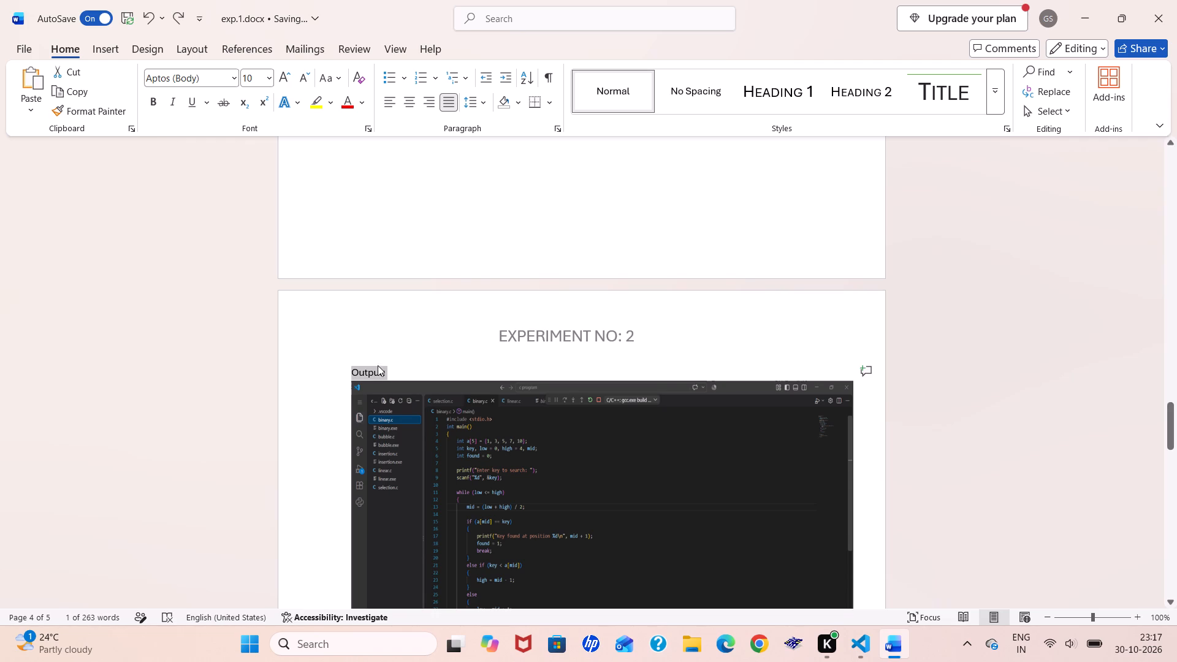
Change the "Output:" label above the binary search code screenshot to "input:".
{"action": "left_click", "coordinate": [367, 368]}
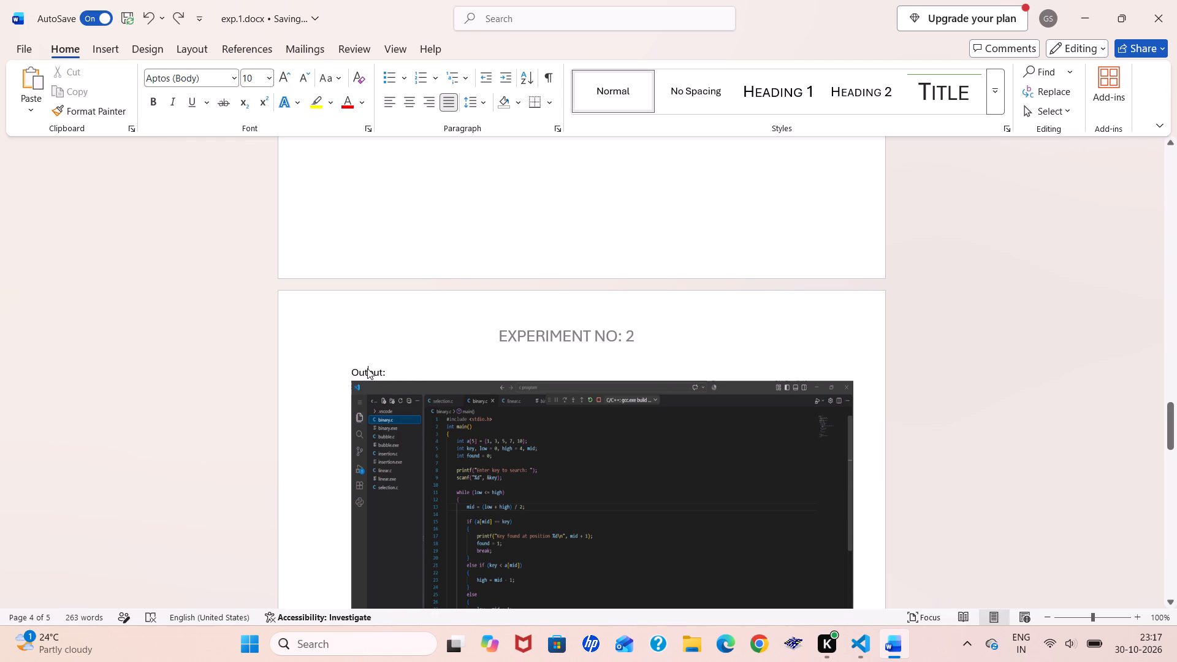
{"action": "key", "text": "BackSpace"}
{"action": "key", "text": "BackSpace"}
{"action": "key", "text": "BackSpace"}
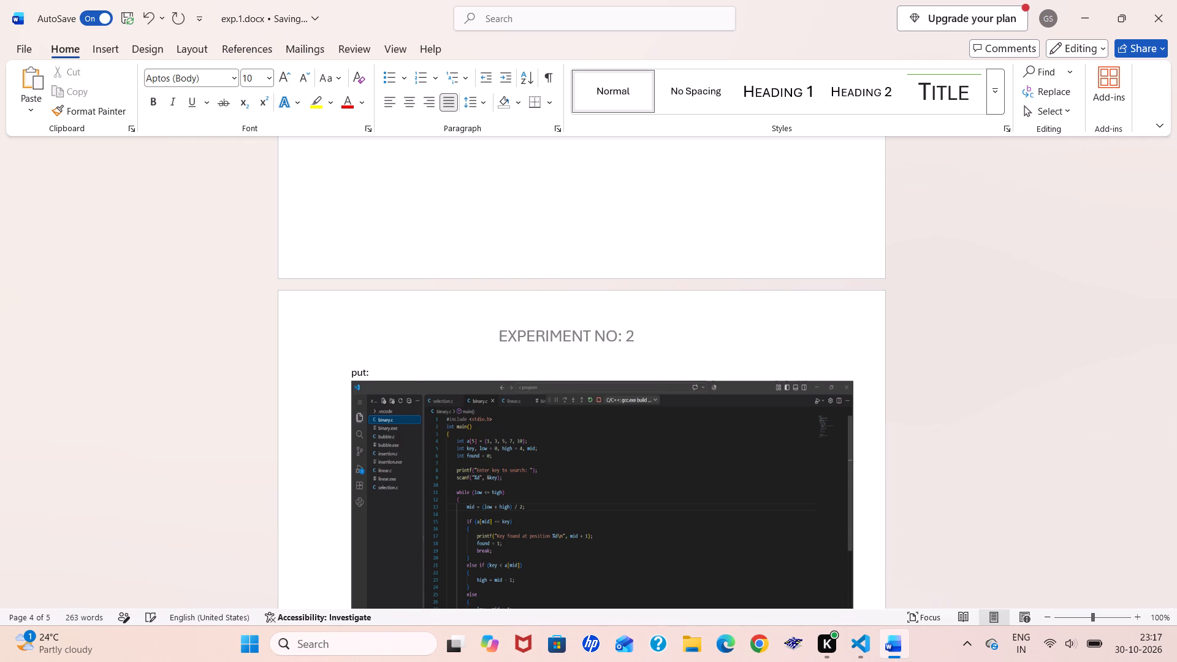
{"action": "type", "text": "in"}
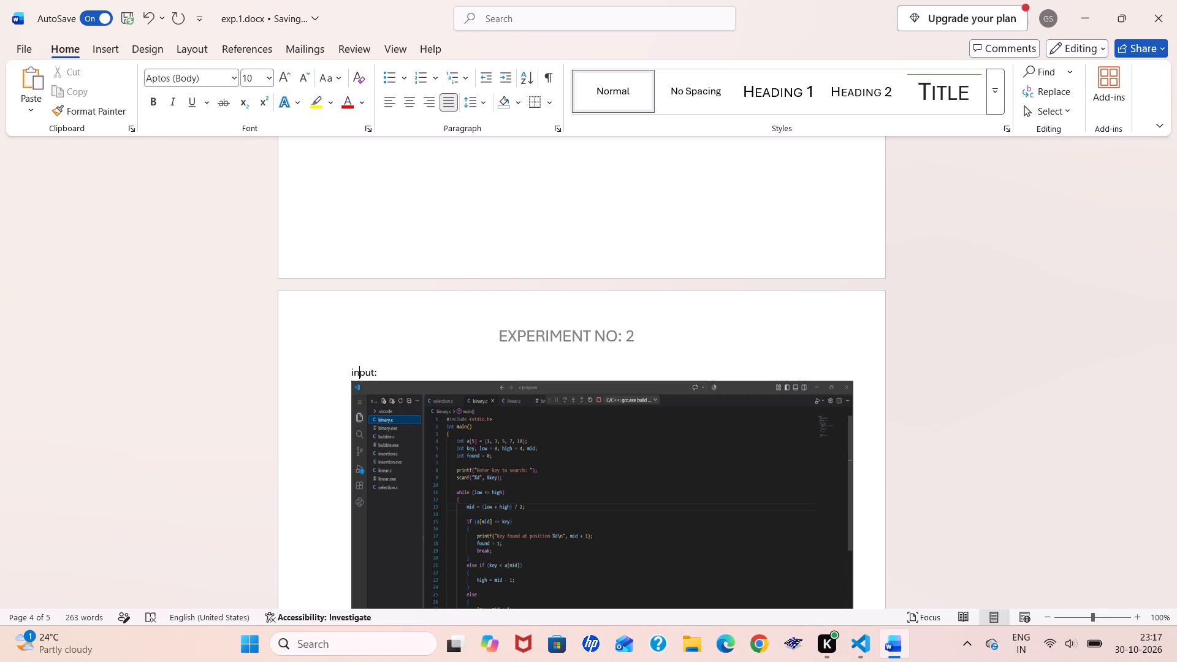
Extend the "input:" label above the binary search code screenshot with "(Binary" before its colon.
{"action": "left_click", "coordinate": [371, 371]}
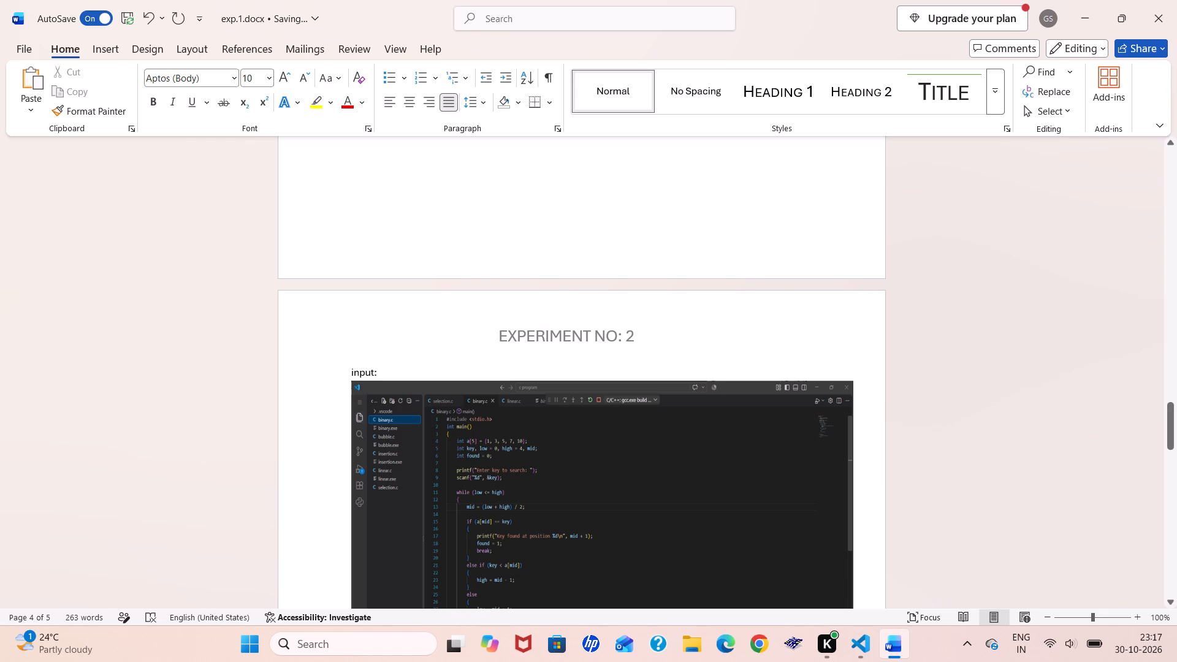
{"action": "left_click", "coordinate": [373, 372]}
{"action": "key", "text": "shift+parenleft"}
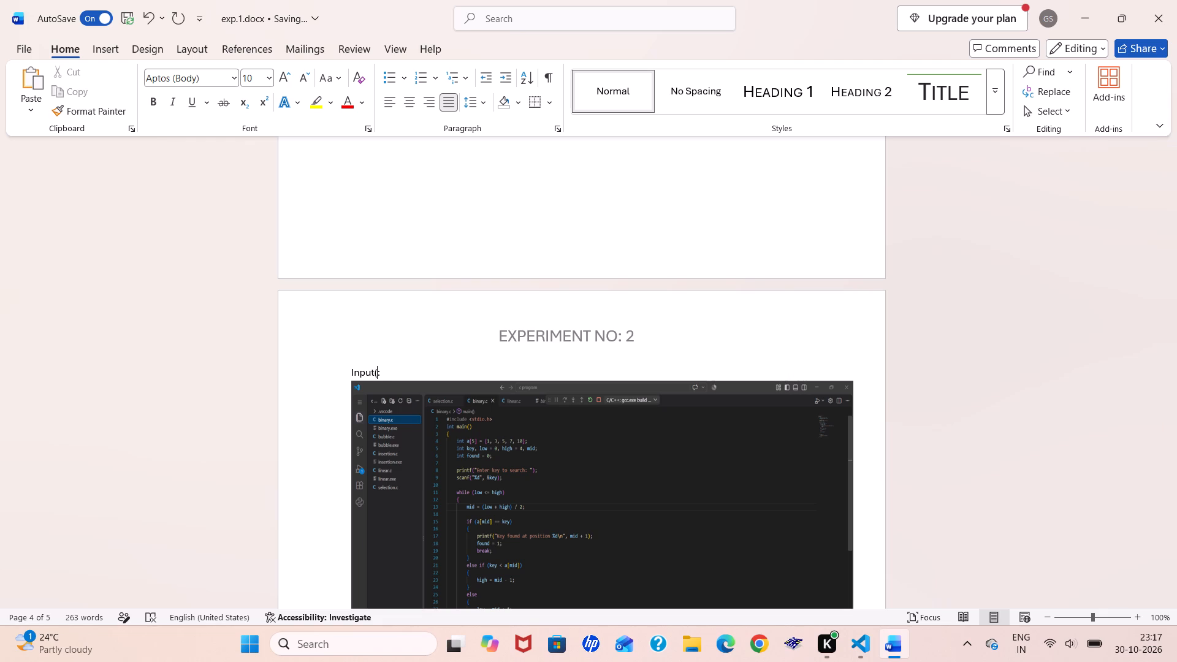
{"action": "key", "text": "b"}
{"action": "key", "text": "BackSpace"}
{"action": "key", "text": "shift+b"}
{"action": "type", "text": "inary"}
{"action": "key", "text": "space"}
Rework the spacing before the colon in the binary search label, trimming its wording to "Input(Binar".
{"action": "left_click", "coordinate": [408, 370]}
{"action": "key", "text": "space"}
{"action": "key", "text": "BackSpace"}
{"action": "key", "text": "BackSpace"}
{"action": "key", "text": "space"}
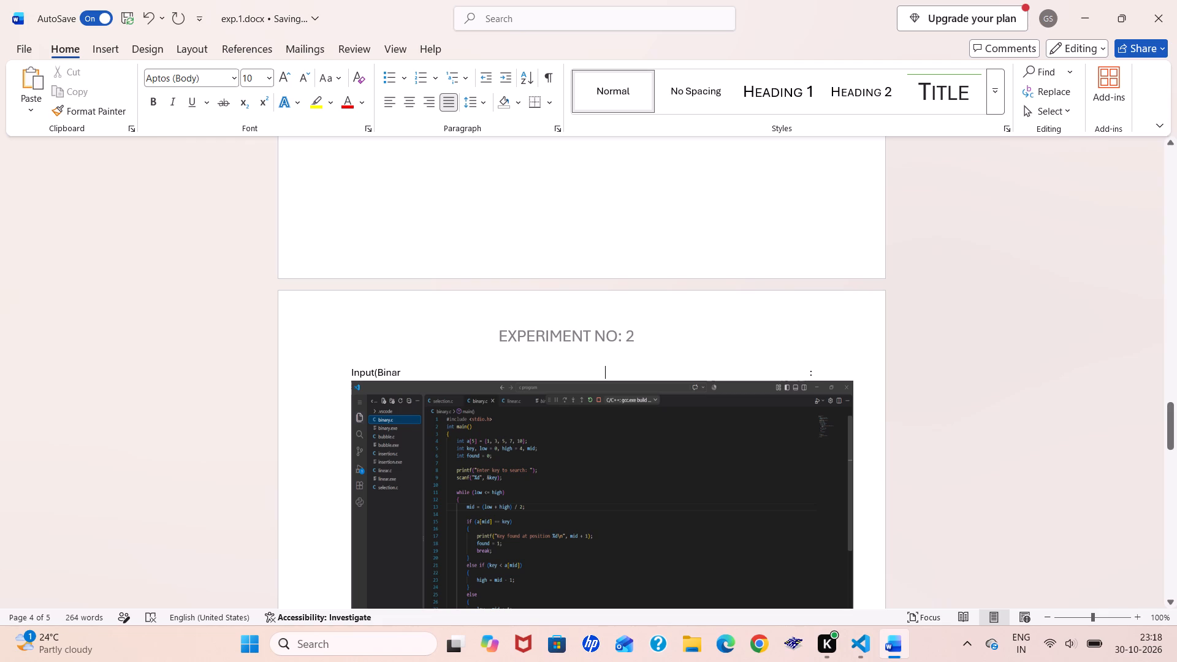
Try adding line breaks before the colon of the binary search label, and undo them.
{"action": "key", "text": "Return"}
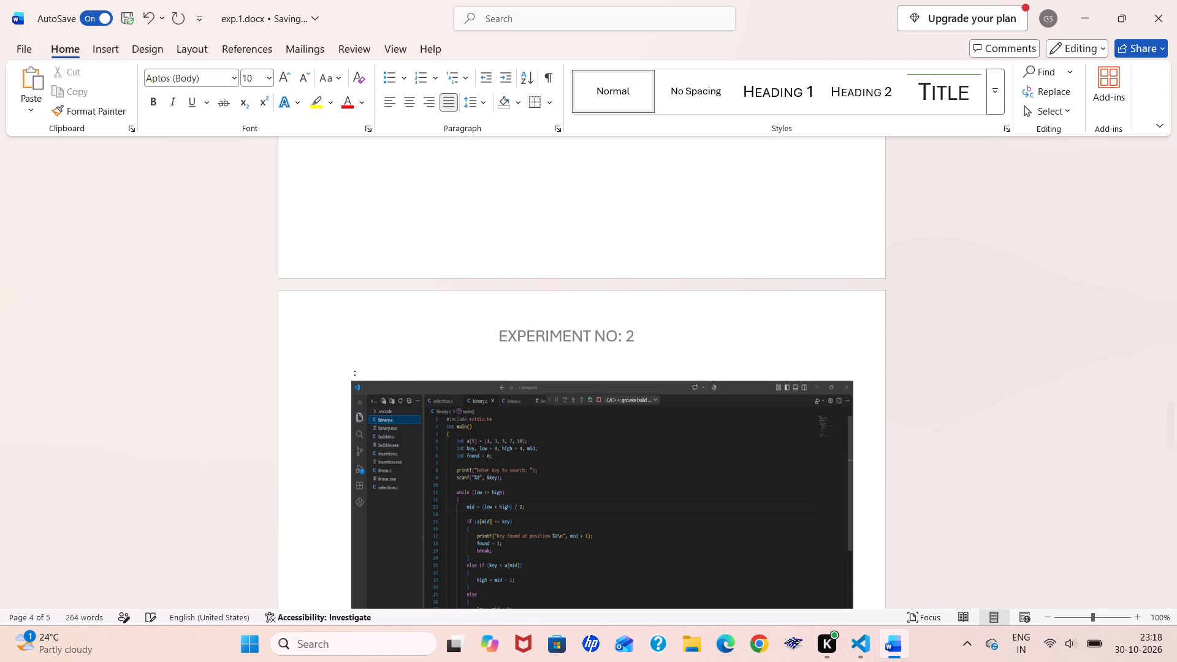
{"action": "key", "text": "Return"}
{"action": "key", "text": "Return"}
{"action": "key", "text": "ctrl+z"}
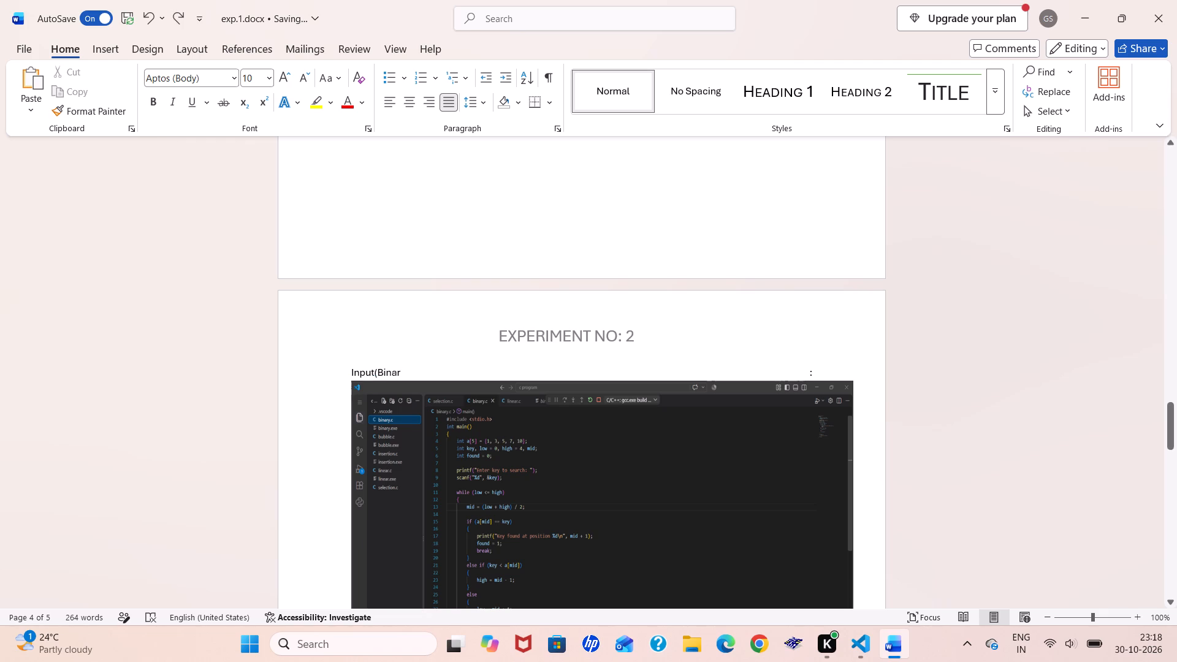
Insert three line breaks directly before the binary search code screenshot, below its input label.
{"action": "left_click", "coordinate": [348, 387]}
{"action": "key", "text": "Return"}
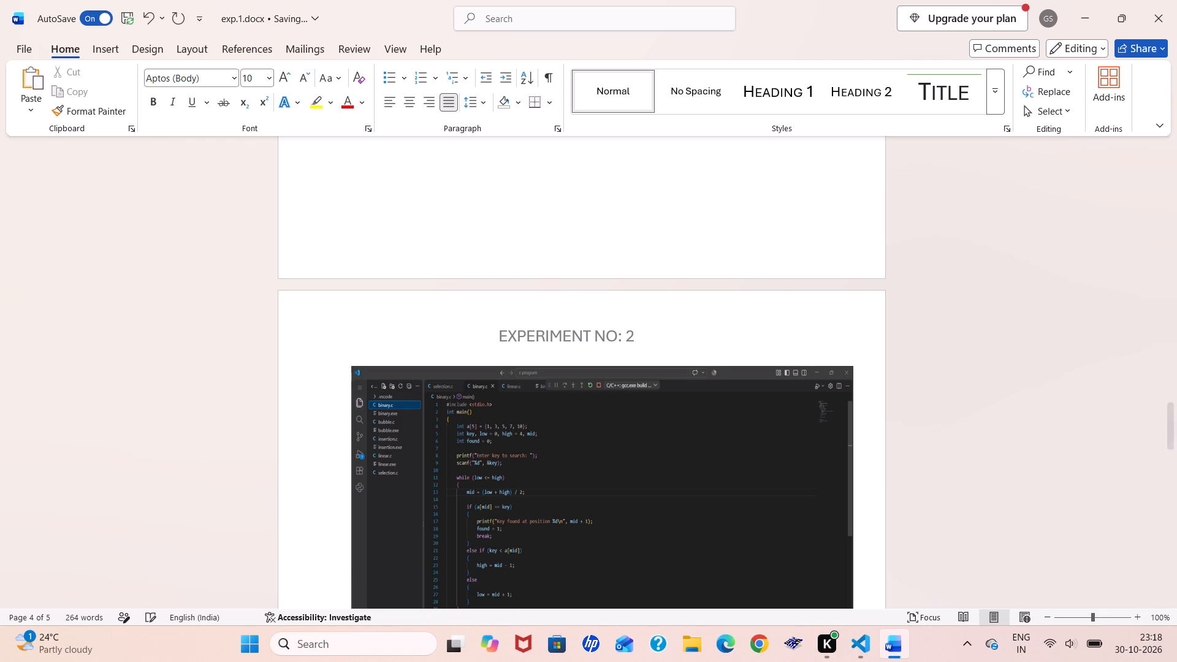
{"action": "key", "text": "Return"}
{"action": "key", "text": "Return"}
Shrink the binary search code screenshot proportionally to about 12.85 cm wide by 7.72 cm high.
{"action": "scroll", "coordinate": [348, 387], "scroll_direction": "down", "scroll_amount": 5}
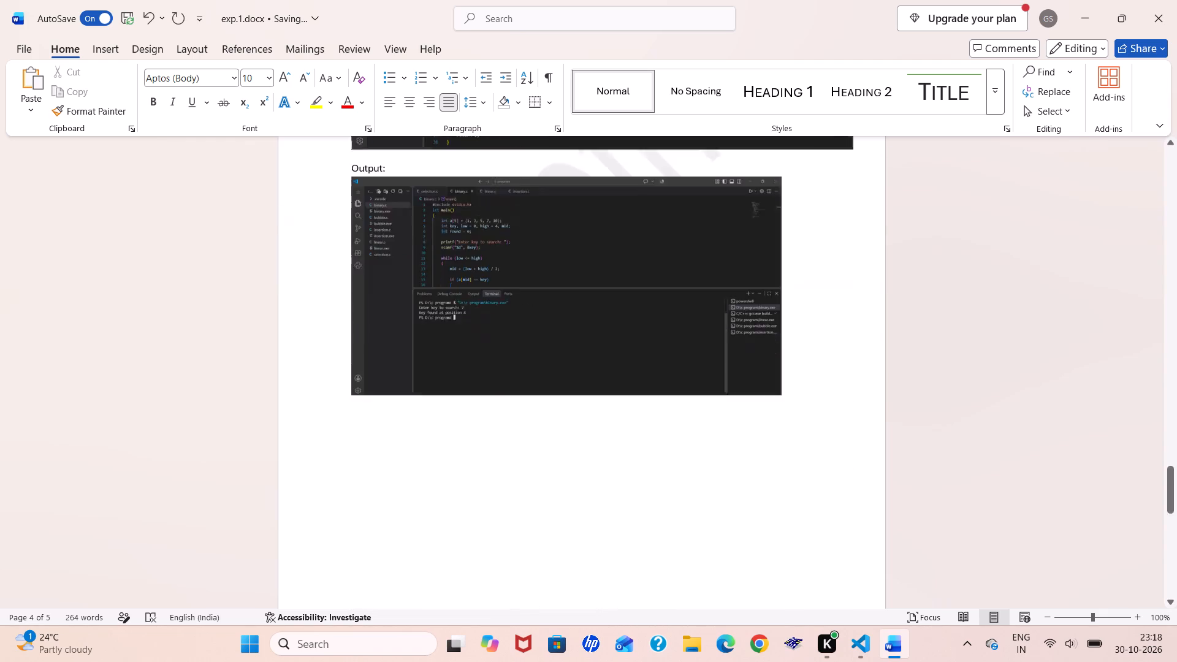
{"action": "scroll", "coordinate": [348, 387], "scroll_direction": "up", "scroll_amount": 5}
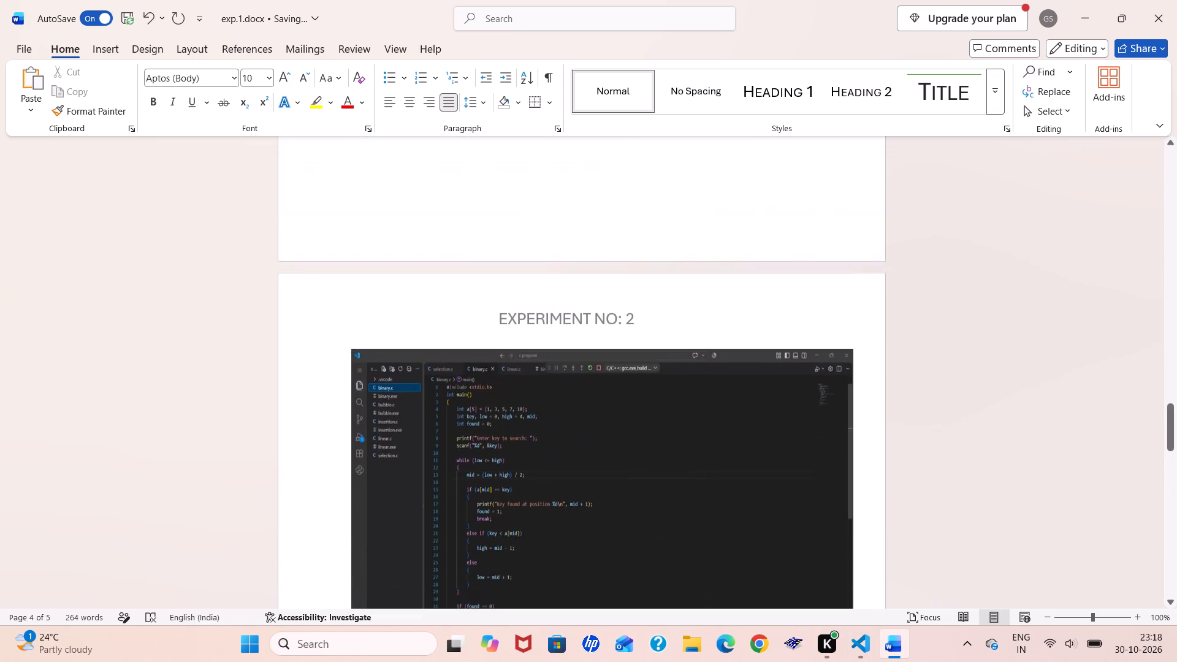
{"action": "left_click_drag", "start_coordinate": [384, 303], "coordinate": [368, 361]}
{"action": "left_click", "coordinate": [368, 361]}
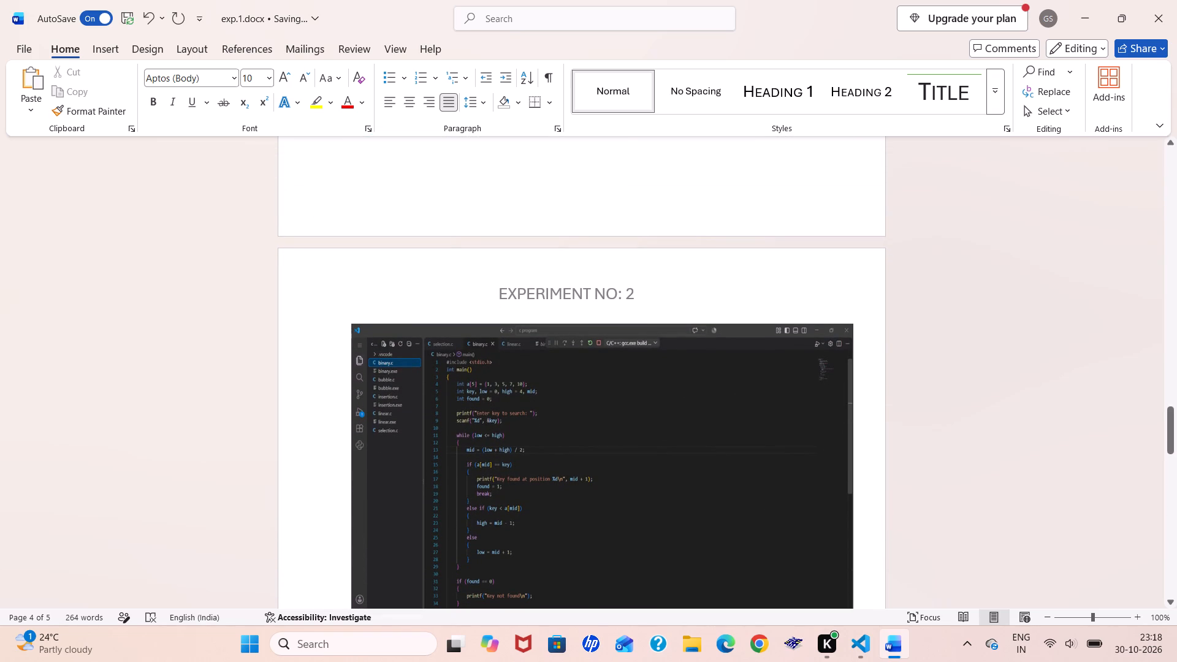
{"action": "left_click_drag", "start_coordinate": [350, 323], "coordinate": [435, 416]}
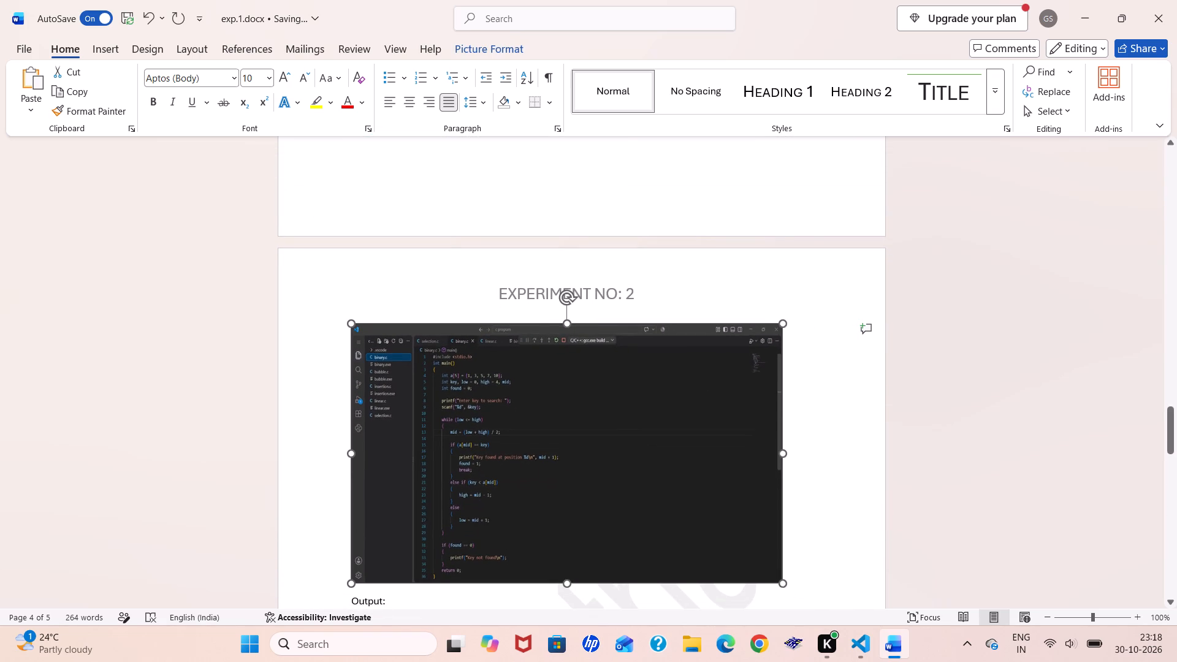
{"action": "left_click_drag", "start_coordinate": [435, 416], "coordinate": [576, 518]}
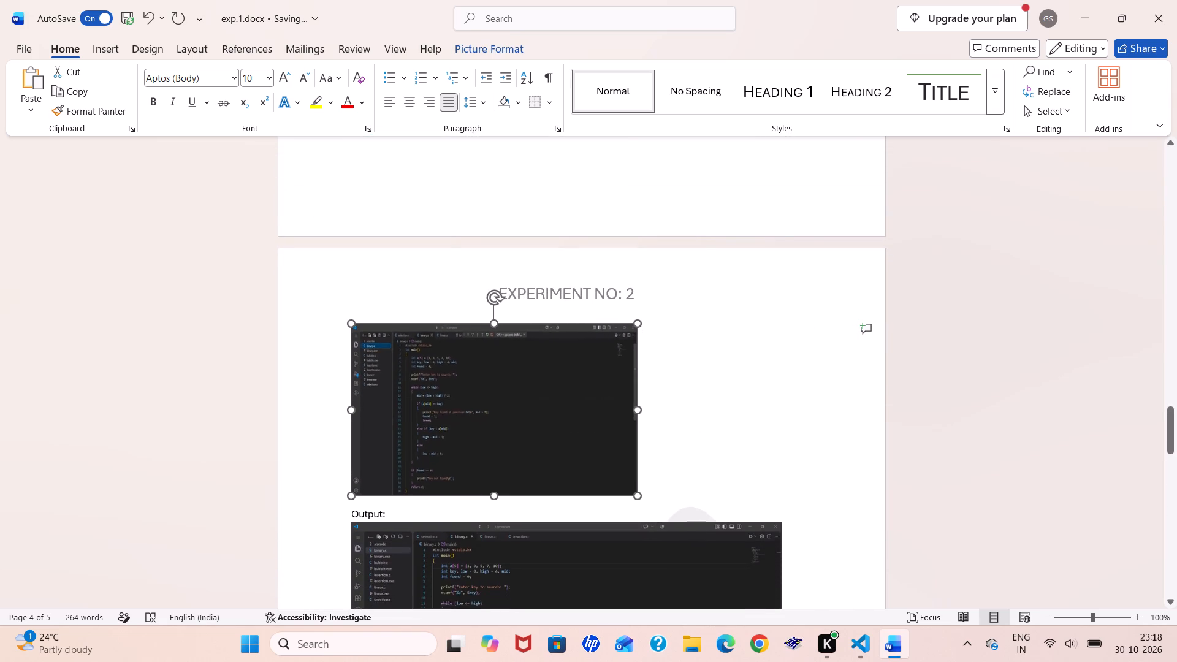
{"action": "left_click_drag", "start_coordinate": [576, 518], "coordinate": [558, 486]}
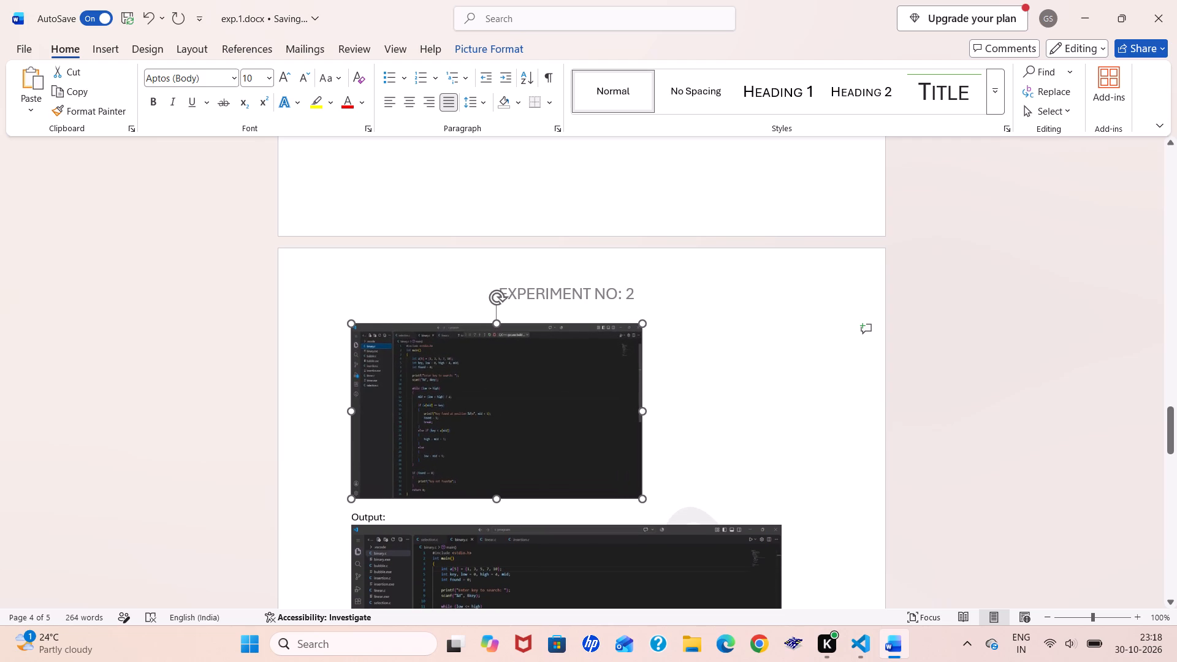
{"action": "left_click_drag", "start_coordinate": [558, 486], "coordinate": [481, 470]}
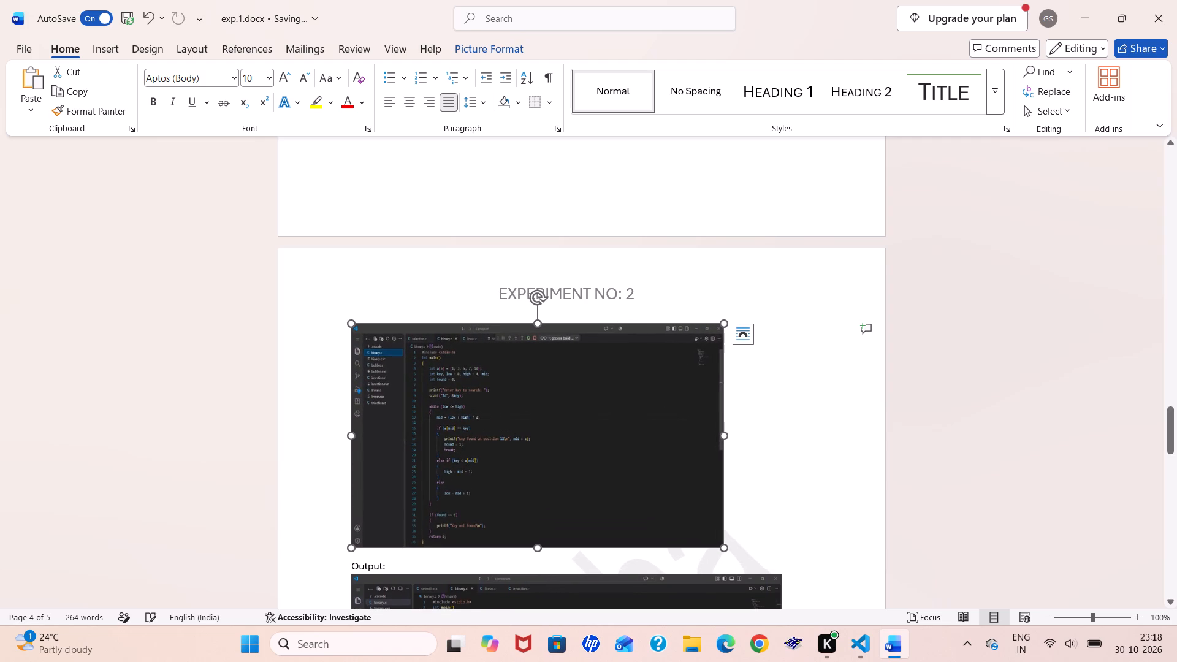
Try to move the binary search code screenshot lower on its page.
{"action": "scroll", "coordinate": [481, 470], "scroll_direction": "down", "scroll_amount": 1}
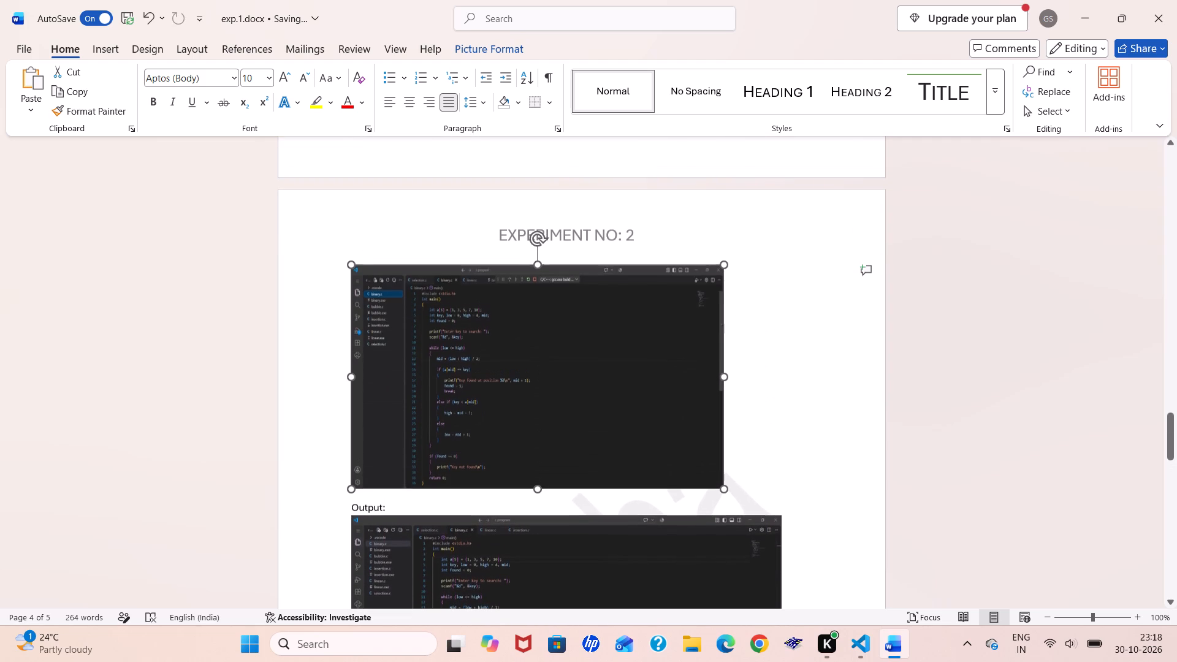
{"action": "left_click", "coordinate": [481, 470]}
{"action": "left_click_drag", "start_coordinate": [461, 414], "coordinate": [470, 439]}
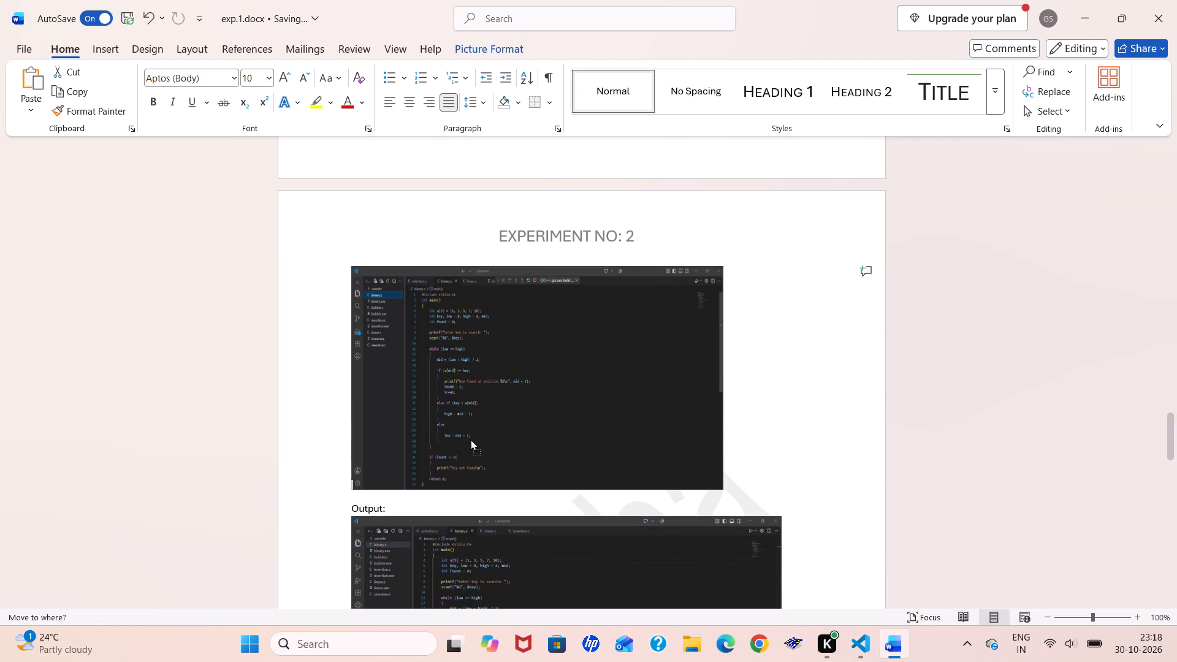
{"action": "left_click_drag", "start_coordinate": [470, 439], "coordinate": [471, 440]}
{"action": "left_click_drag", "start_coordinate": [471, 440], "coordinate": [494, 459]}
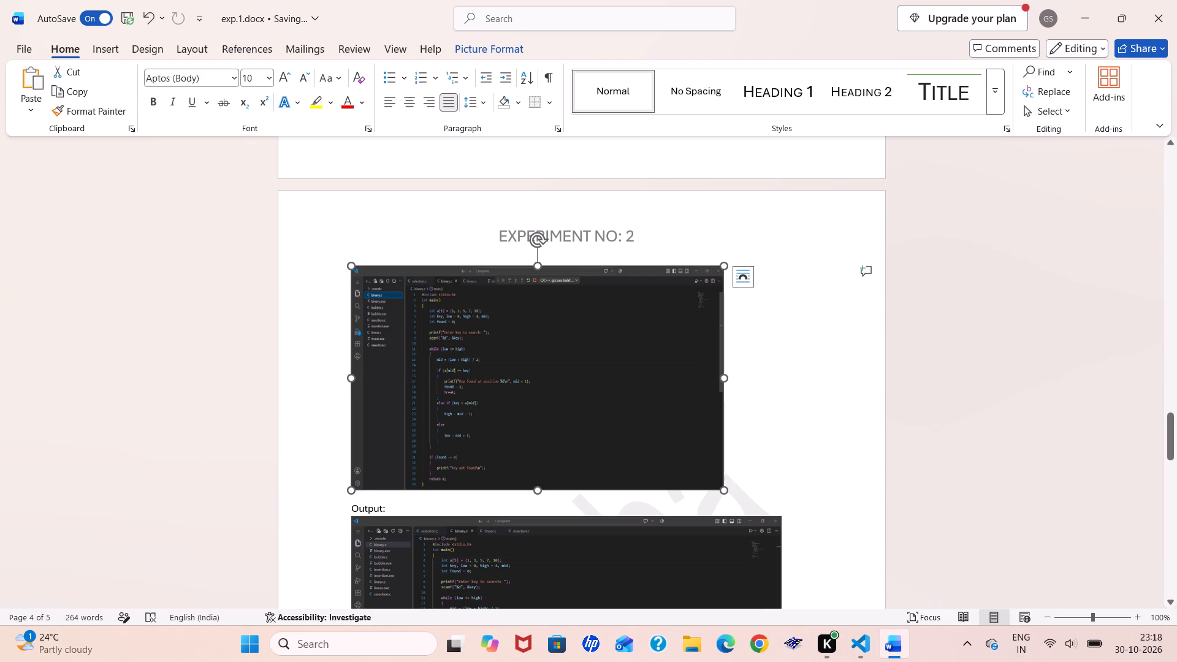
Move the binary search output screenshot further down the page, leaving blank space under its "Output:" label.
{"action": "left_click", "coordinate": [456, 578]}
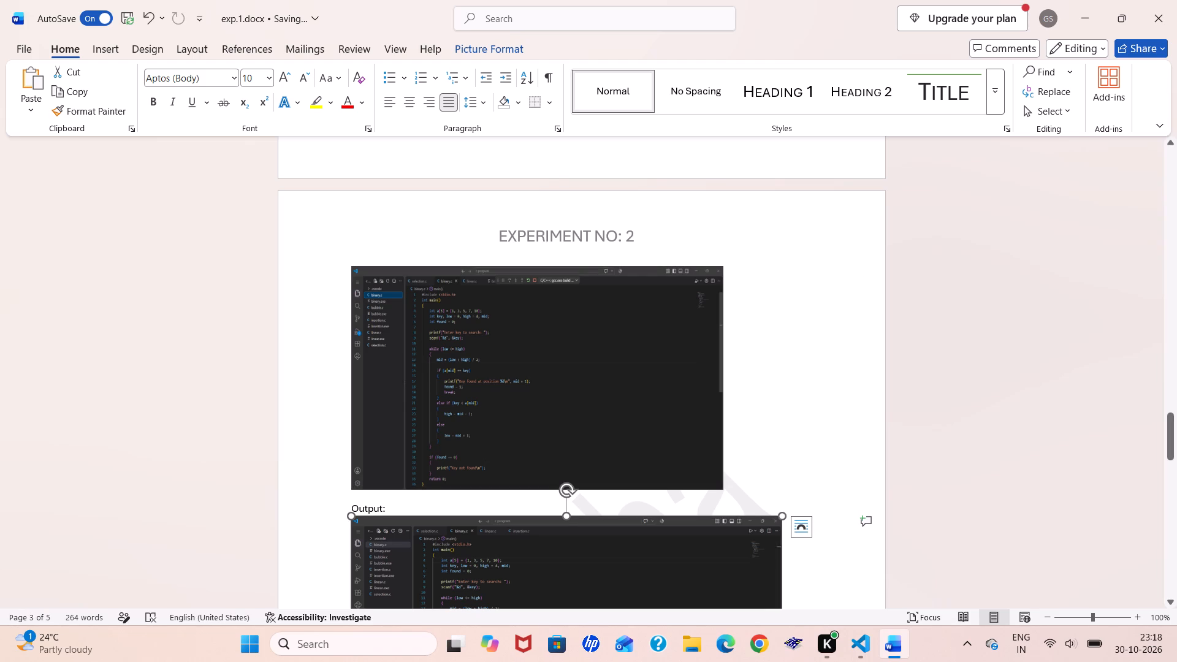
{"action": "left_click_drag", "start_coordinate": [448, 517], "coordinate": [469, 548]}
{"action": "left_click_drag", "start_coordinate": [468, 542], "coordinate": [598, 517]}
{"action": "left_click_drag", "start_coordinate": [603, 514], "coordinate": [356, 595]}
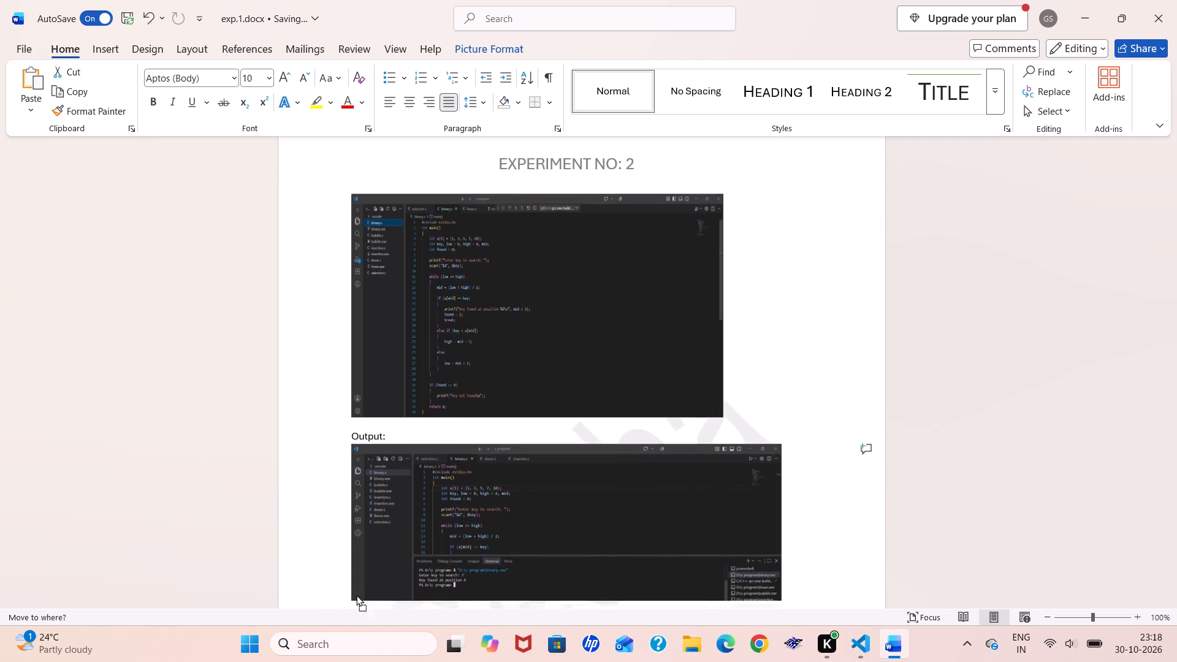
{"action": "left_click_drag", "start_coordinate": [356, 595], "coordinate": [392, 523]}
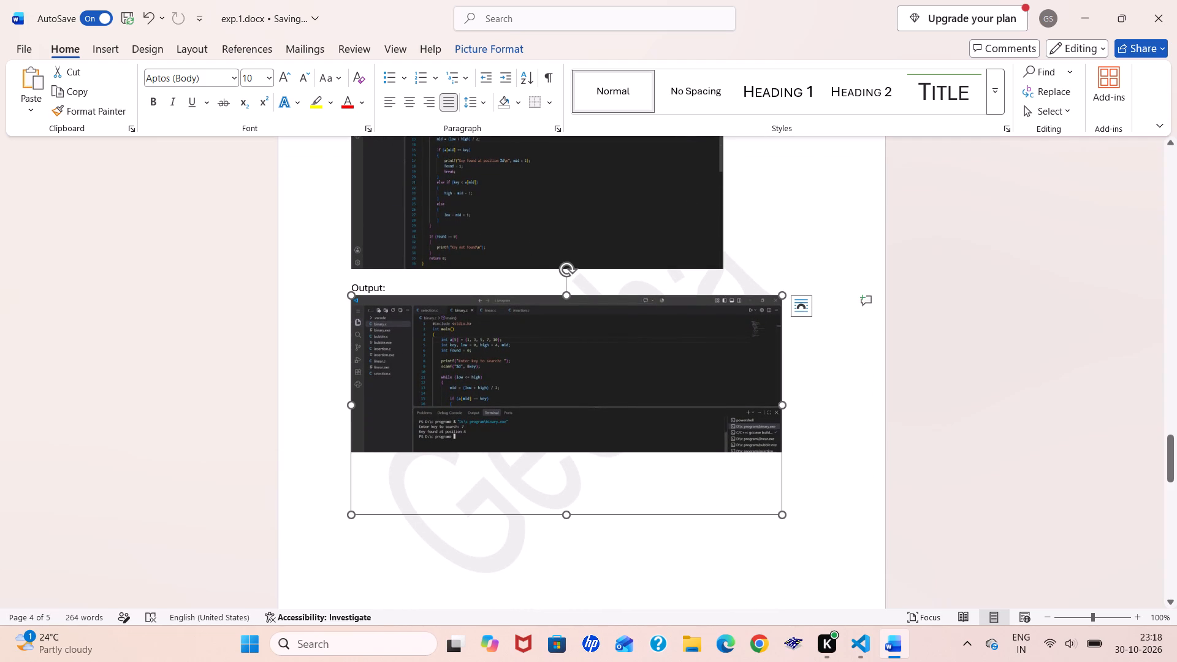
{"action": "left_click_drag", "start_coordinate": [421, 511], "coordinate": [395, 552]}
{"action": "left_click", "coordinate": [395, 552]}
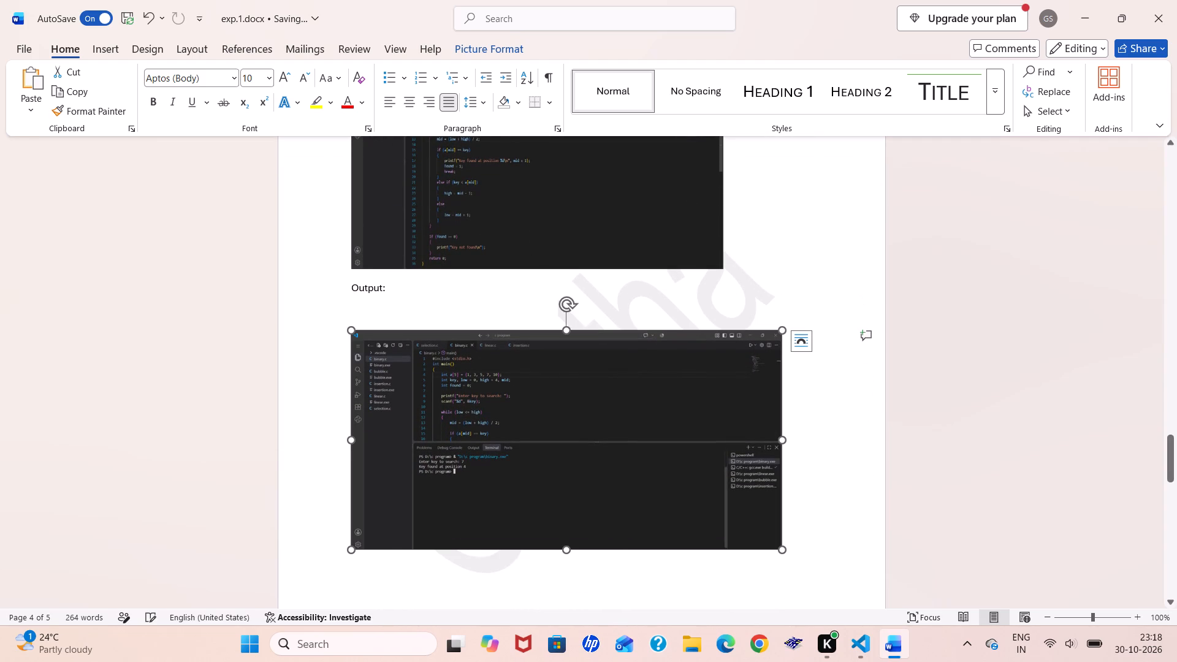
{"action": "left_click_drag", "start_coordinate": [400, 550], "coordinate": [408, 589]}
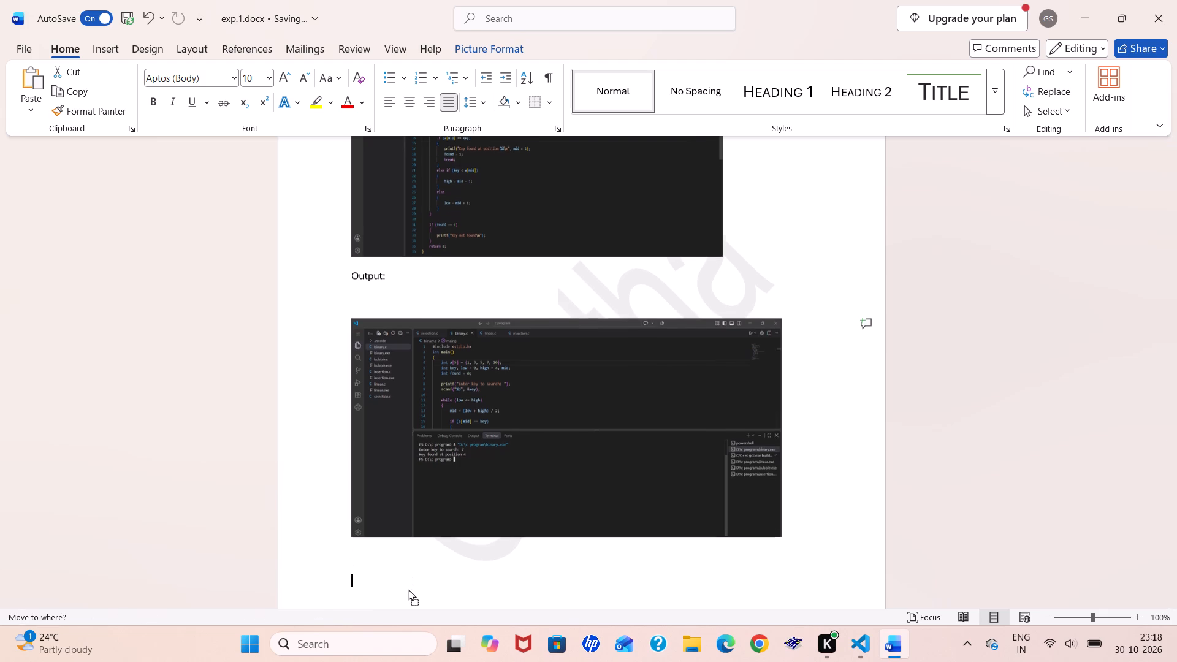
{"action": "left_click_drag", "start_coordinate": [408, 589], "coordinate": [408, 590]}
Insert three blank lines between the binary search code screenshot and the "Output:" label.
{"action": "scroll", "coordinate": [455, 471], "scroll_direction": "up", "scroll_amount": 1}
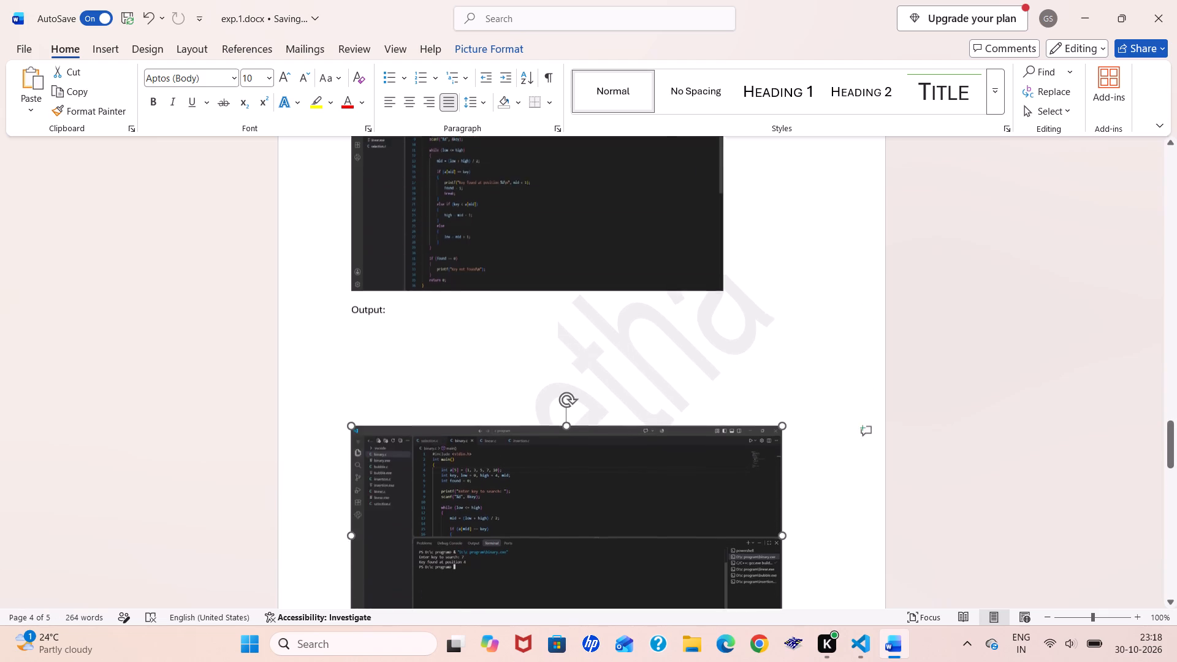
{"action": "scroll", "coordinate": [455, 471], "scroll_direction": "up", "scroll_amount": 1}
{"action": "left_click", "coordinate": [349, 471]}
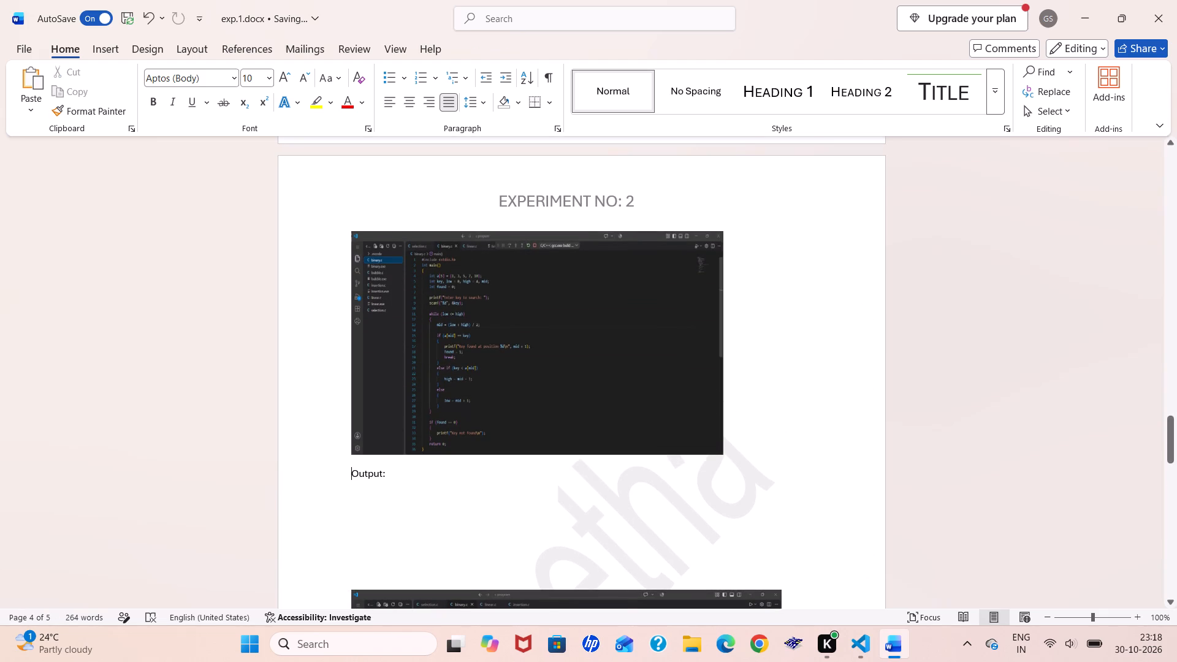
{"action": "key", "text": "Return"}
{"action": "key", "text": "Return"}
{"action": "key", "text": "Return"}
Move the binary search code screenshot into the blank space between the "Output:" label and the output screenshot.
{"action": "left_click", "coordinate": [408, 406]}
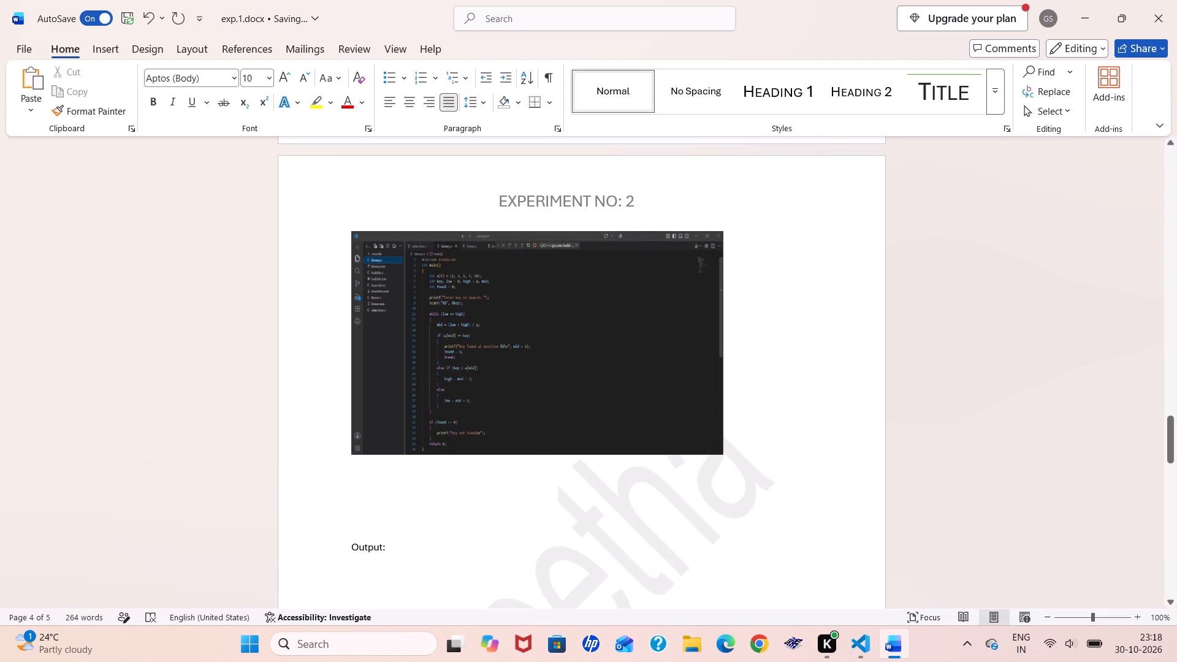
{"action": "left_click_drag", "start_coordinate": [408, 406], "coordinate": [513, 464]}
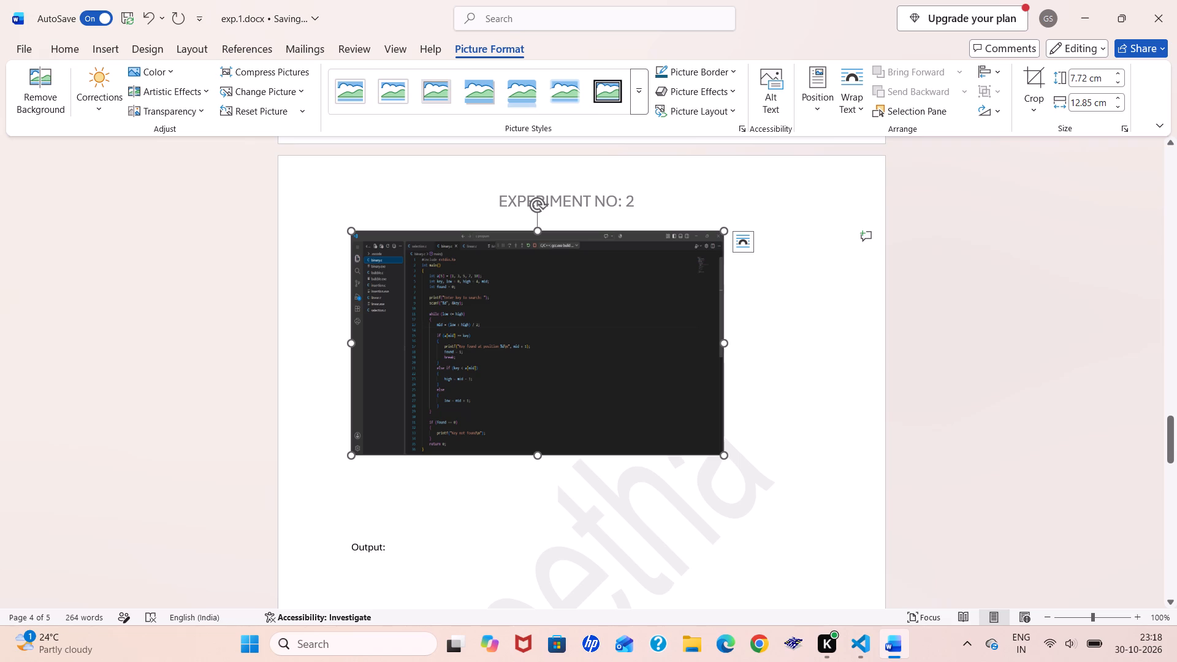
{"action": "left_click", "coordinate": [506, 460]}
{"action": "left_click", "coordinate": [506, 457]}
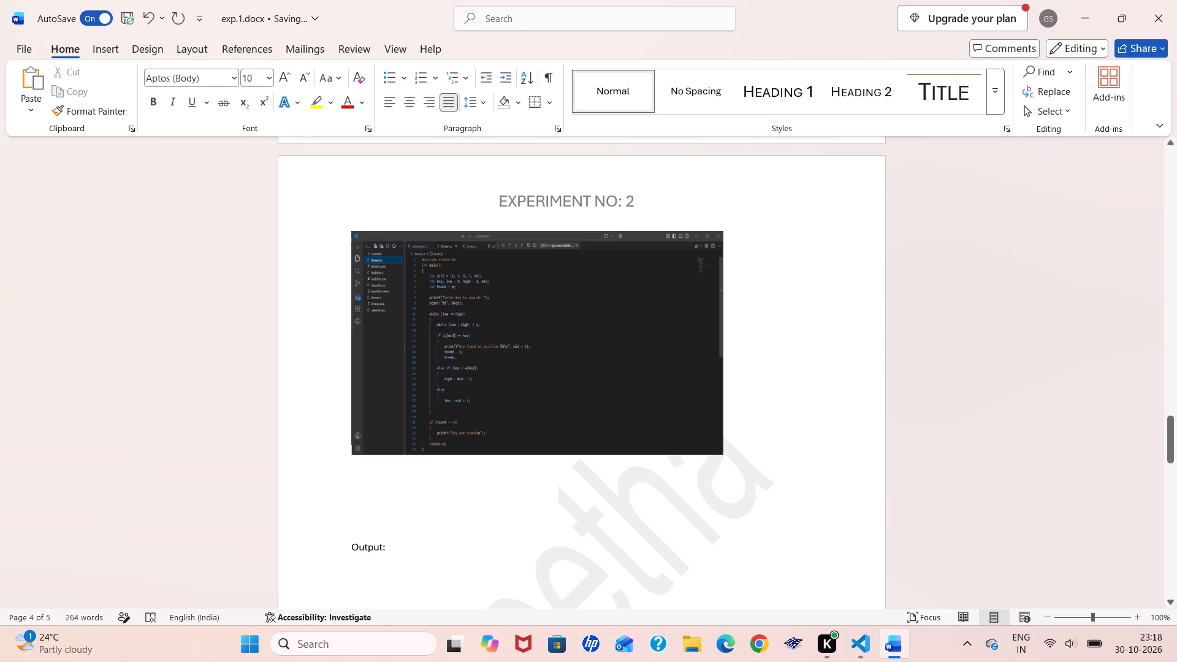
{"action": "left_click", "coordinate": [526, 456]}
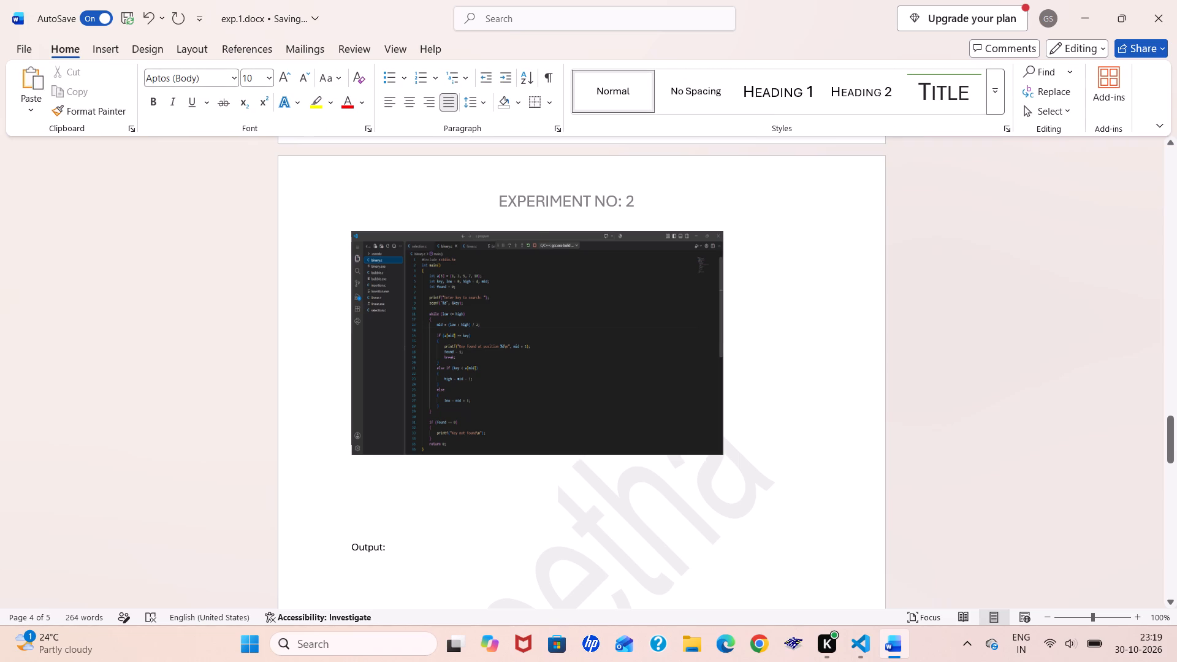
{"action": "left_click", "coordinate": [498, 452]}
{"action": "left_click_drag", "start_coordinate": [493, 457], "coordinate": [526, 512]}
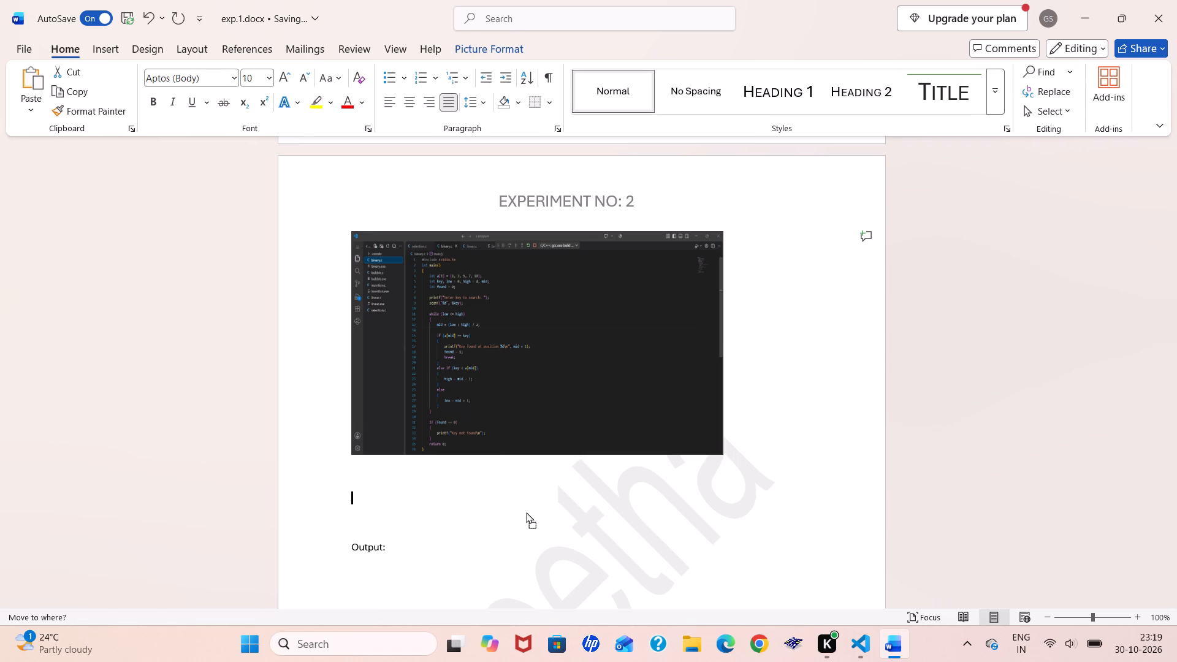
{"action": "left_click_drag", "start_coordinate": [526, 512], "coordinate": [530, 517]}
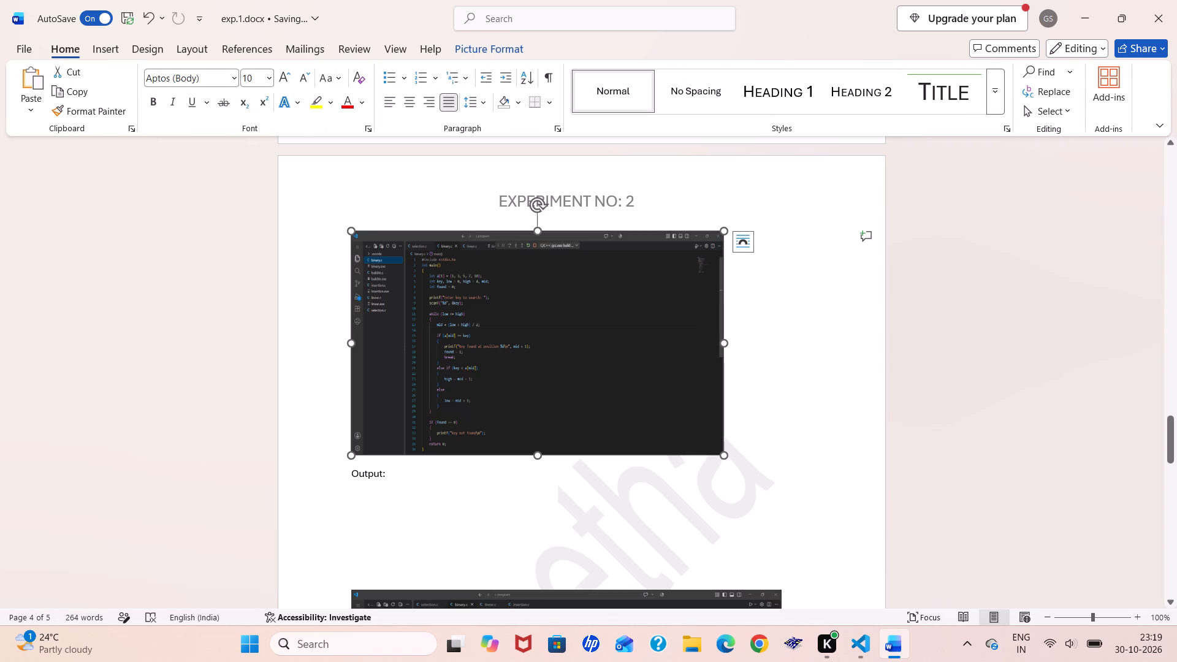
{"action": "left_click_drag", "start_coordinate": [507, 452], "coordinate": [581, 536]}
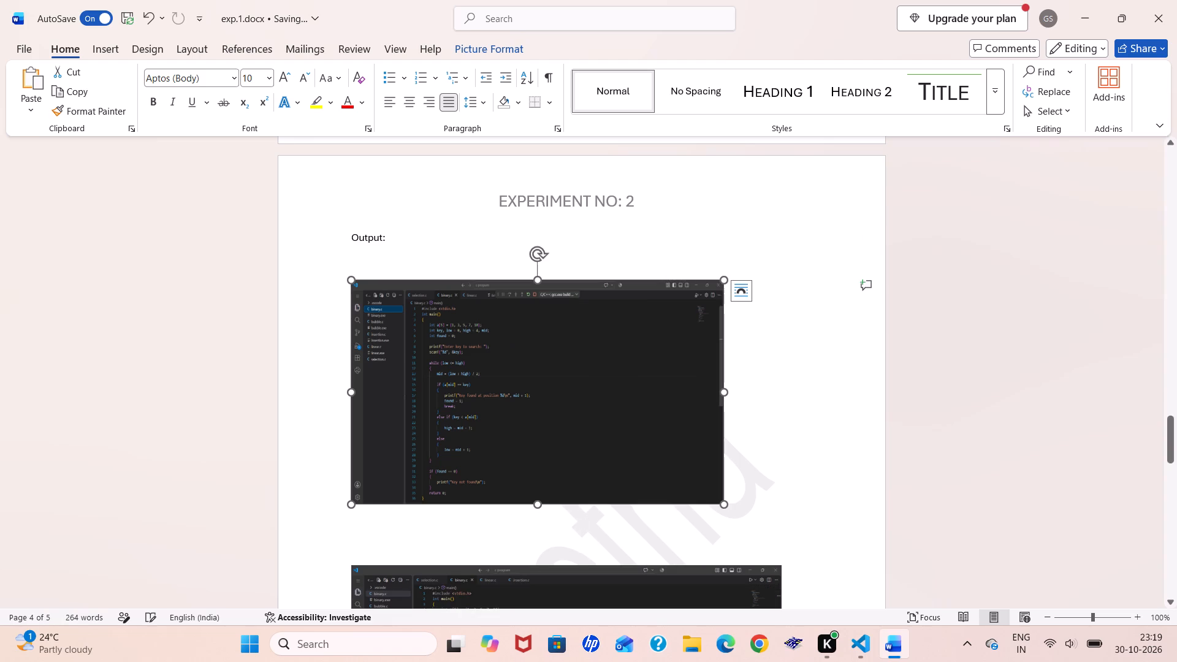
Copy the "Input (linear Search)" label from below the output screenshot onto a new line above "Output:" at the top of the page.
{"action": "scroll", "coordinate": [439, 472], "scroll_direction": "down", "scroll_amount": 2}
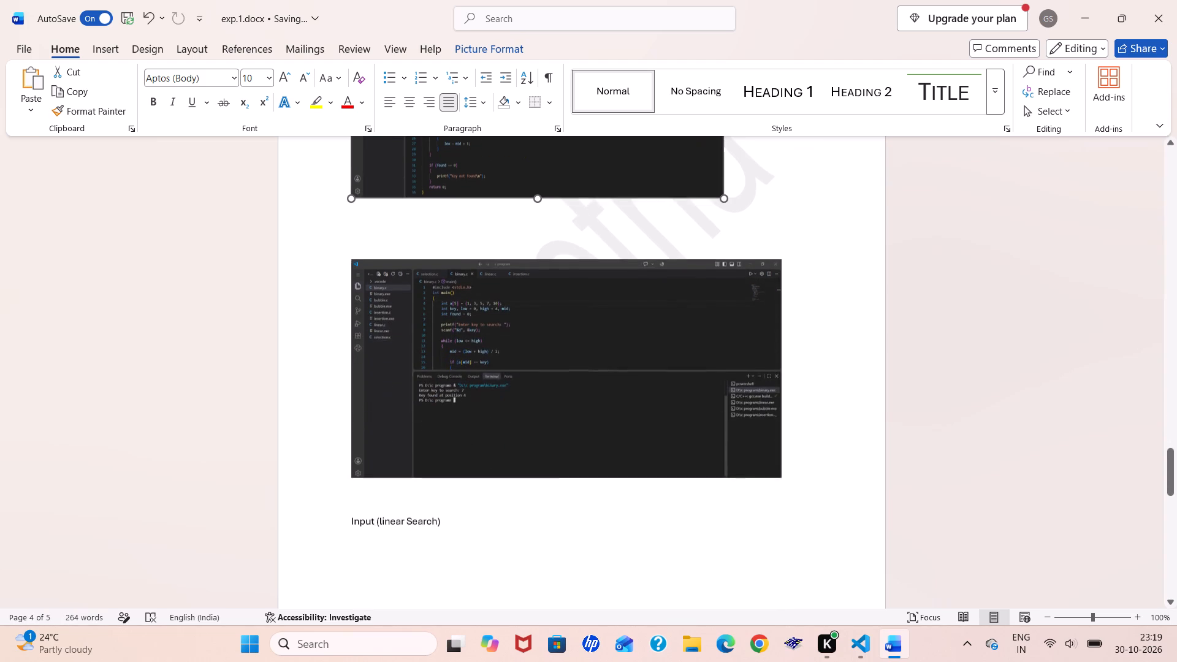
{"action": "scroll", "coordinate": [439, 472], "scroll_direction": "down", "scroll_amount": 1}
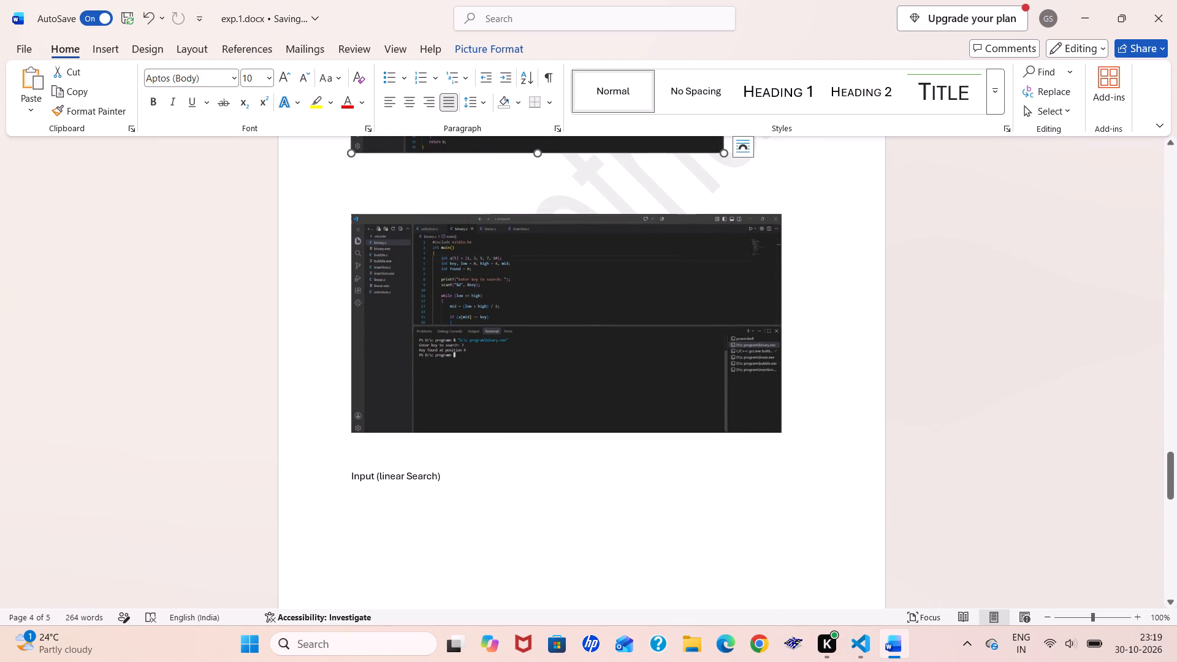
{"action": "left_click", "coordinate": [357, 474]}
{"action": "left_click_drag", "start_coordinate": [352, 474], "coordinate": [425, 484]}
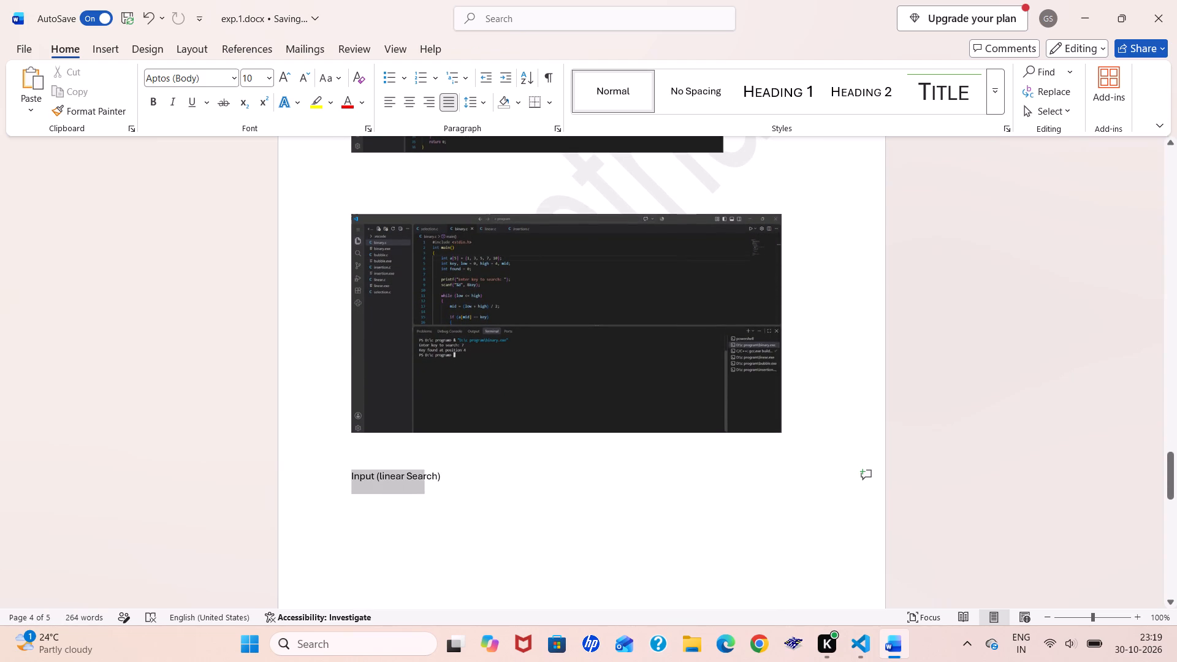
{"action": "left_click_drag", "start_coordinate": [425, 484], "coordinate": [465, 487]}
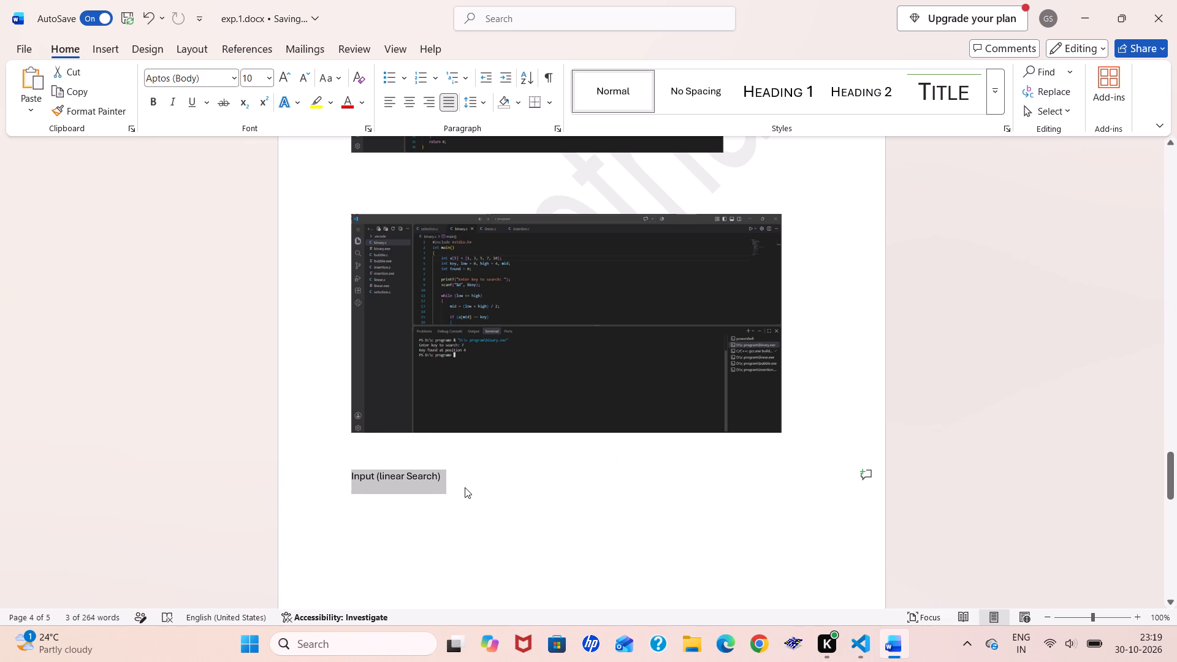
{"action": "key", "text": "ctrl+c"}
{"action": "scroll", "coordinate": [444, 447], "scroll_direction": "up", "scroll_amount": 1}
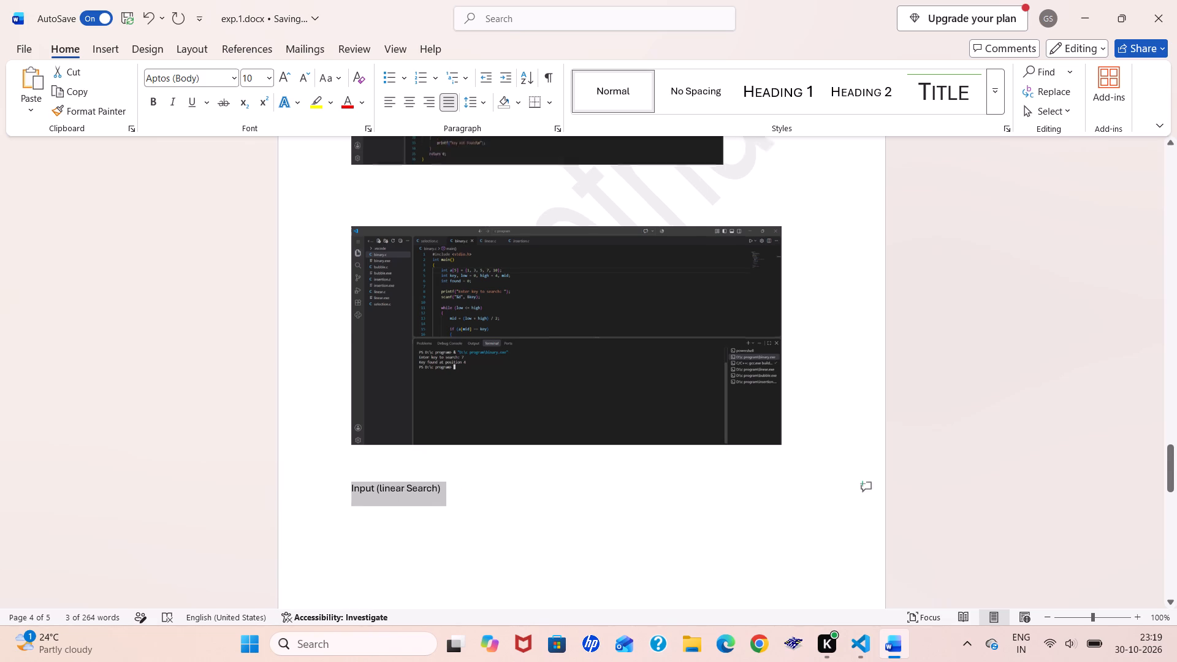
{"action": "scroll", "coordinate": [444, 447], "scroll_direction": "up", "scroll_amount": 2}
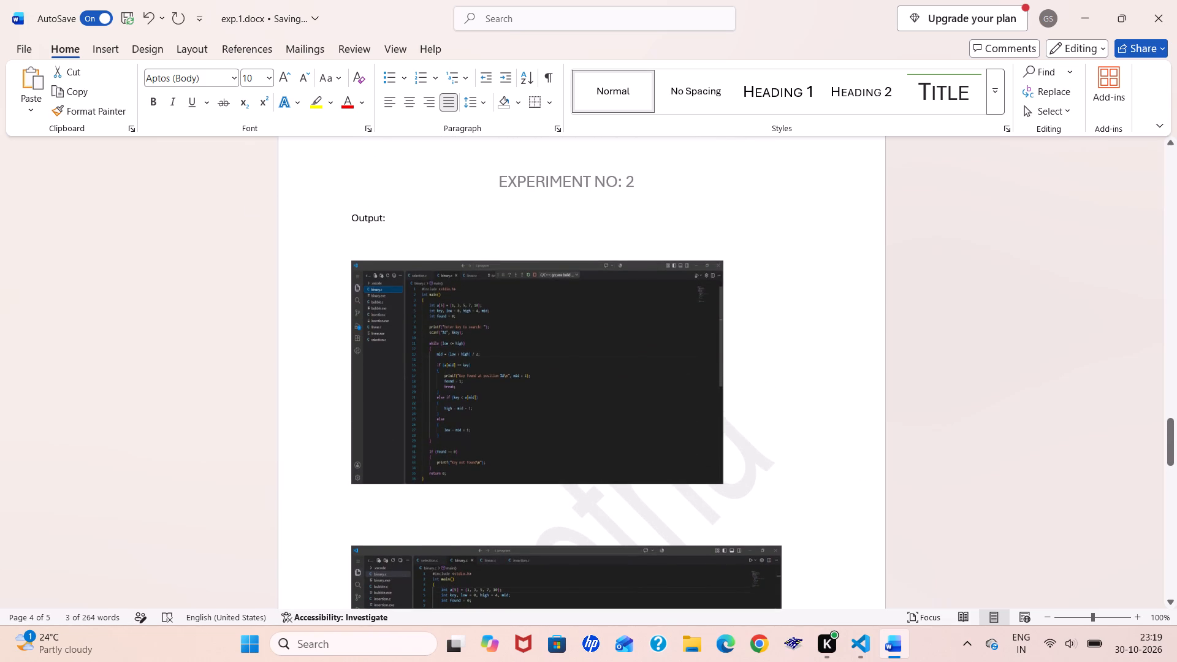
{"action": "left_click", "coordinate": [390, 219]}
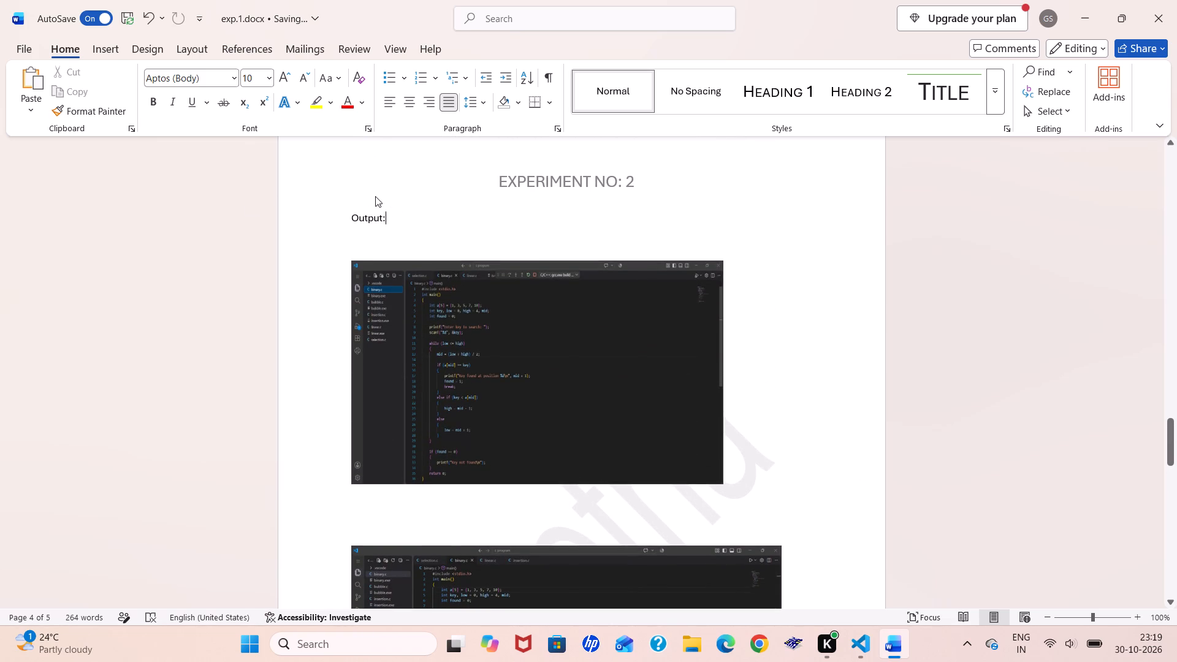
{"action": "left_click", "coordinate": [374, 196]}
{"action": "left_click", "coordinate": [351, 218]}
{"action": "key", "text": "Return"}
{"action": "left_click", "coordinate": [366, 205]}
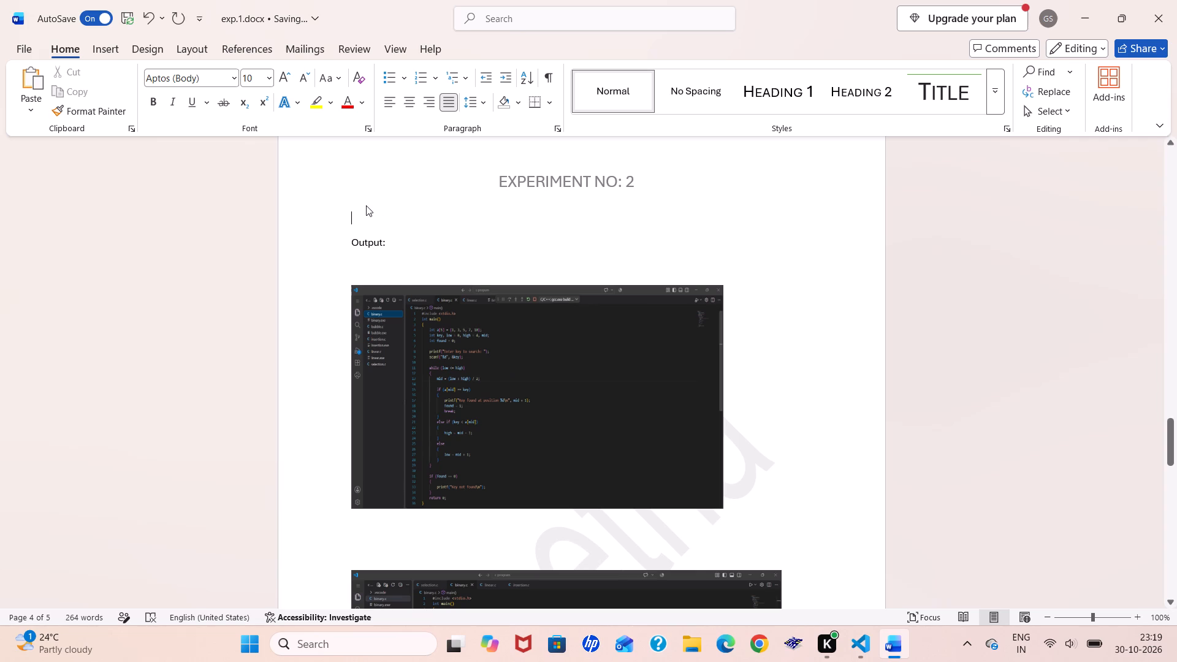
{"action": "key", "text": "ctrl+v"}
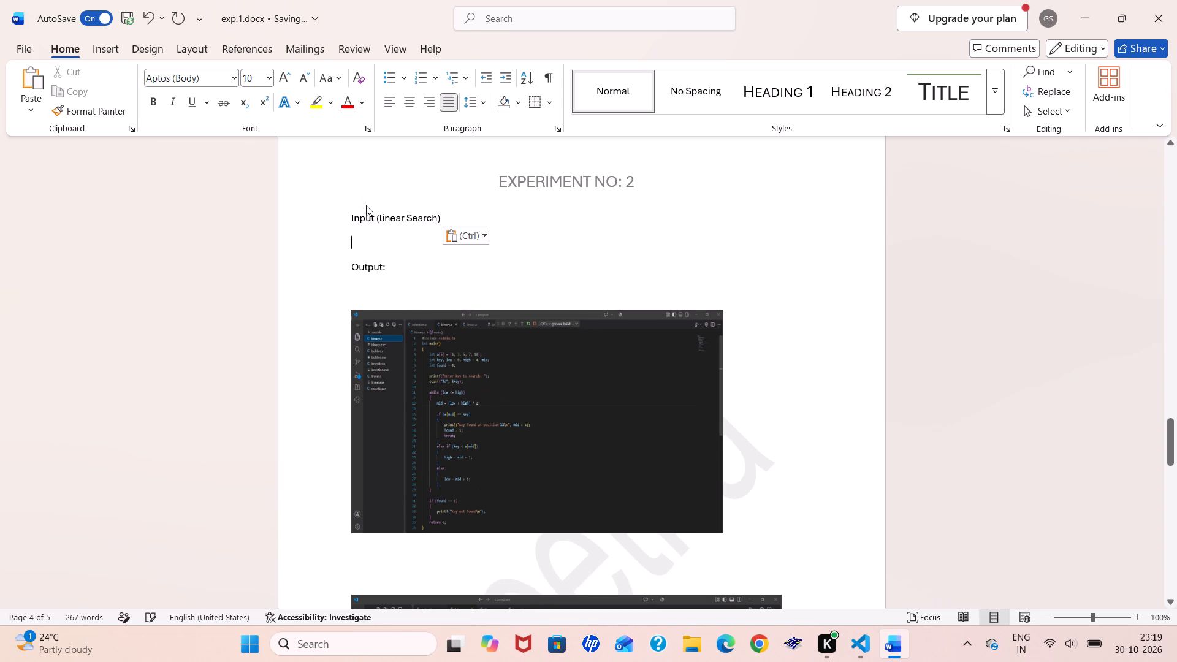
Move the "Output:" label between the code and output screenshots, removing the extra blank lines above the code screenshot.
{"action": "left_click_drag", "start_coordinate": [346, 266], "coordinate": [376, 271]}
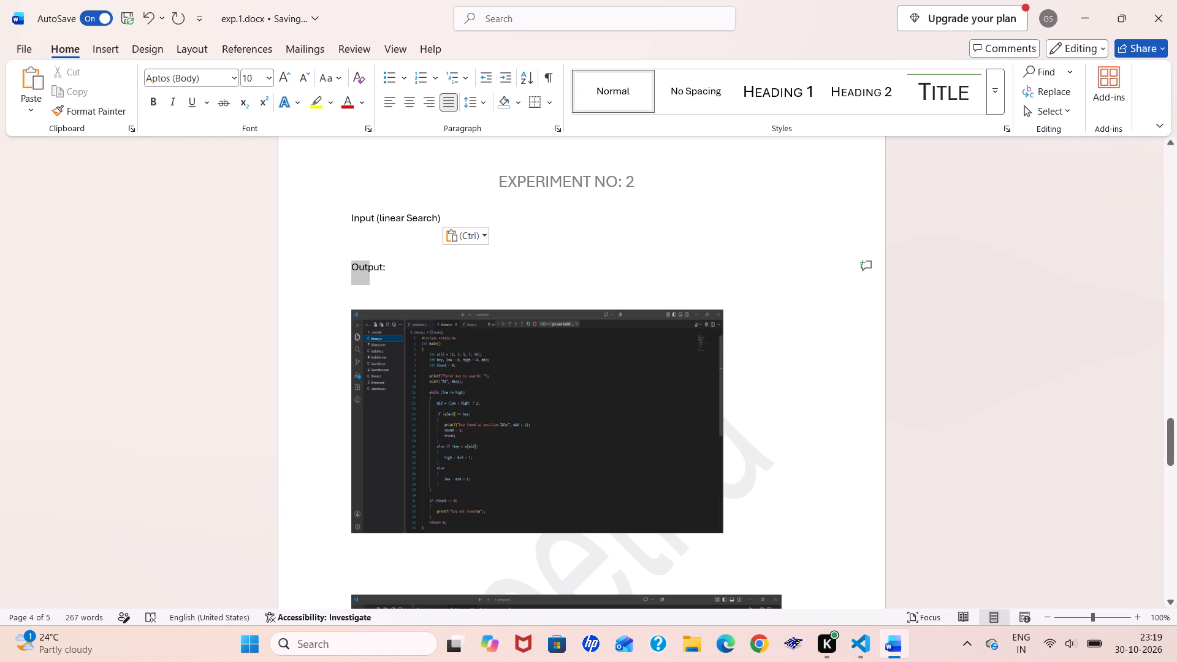
{"action": "left_click_drag", "start_coordinate": [376, 271], "coordinate": [398, 272]}
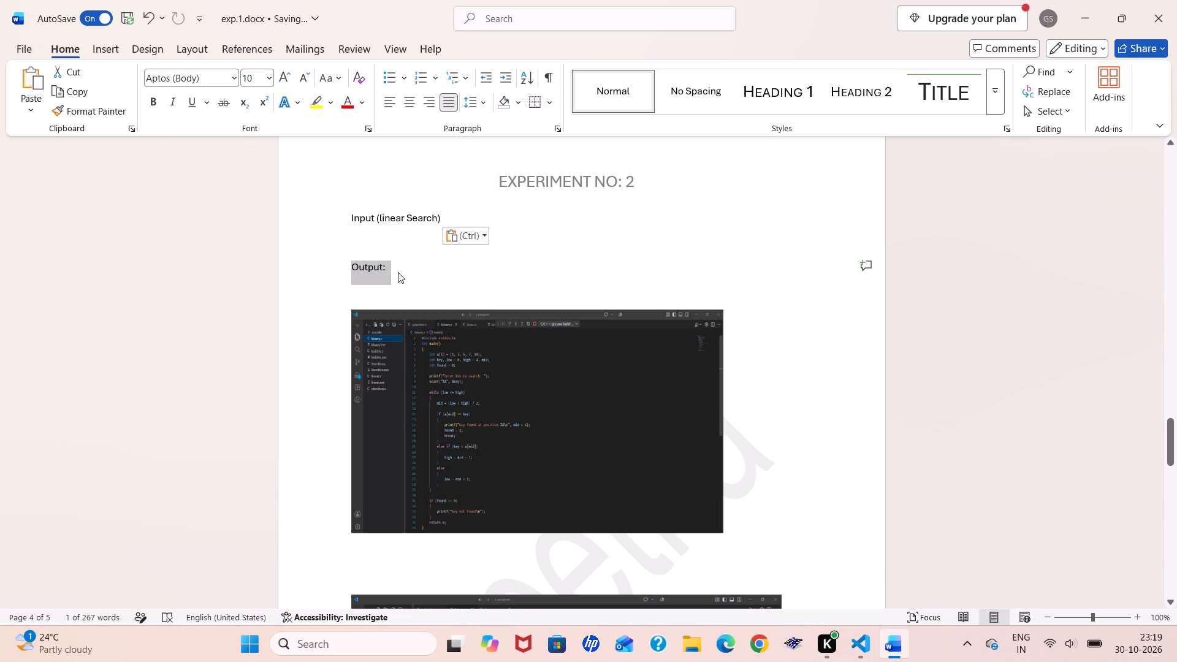
{"action": "key", "text": "ctrl+c"}
{"action": "key", "text": "BackSpace"}
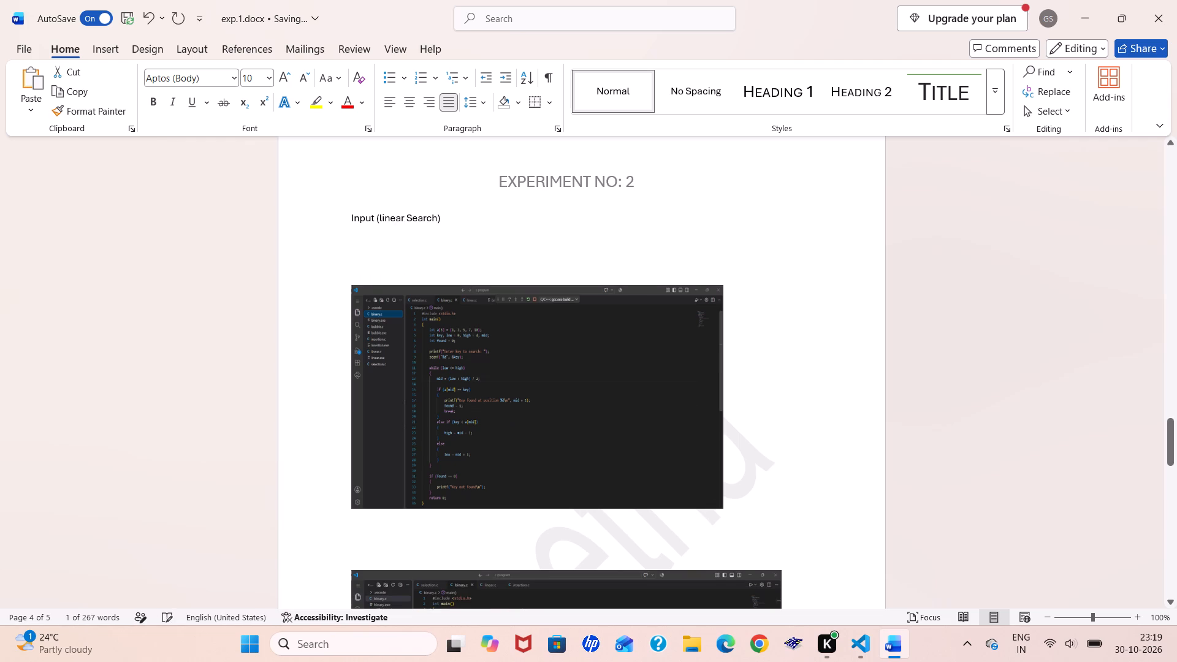
{"action": "key", "text": "BackSpace"}
{"action": "key", "text": "BackSpace"}
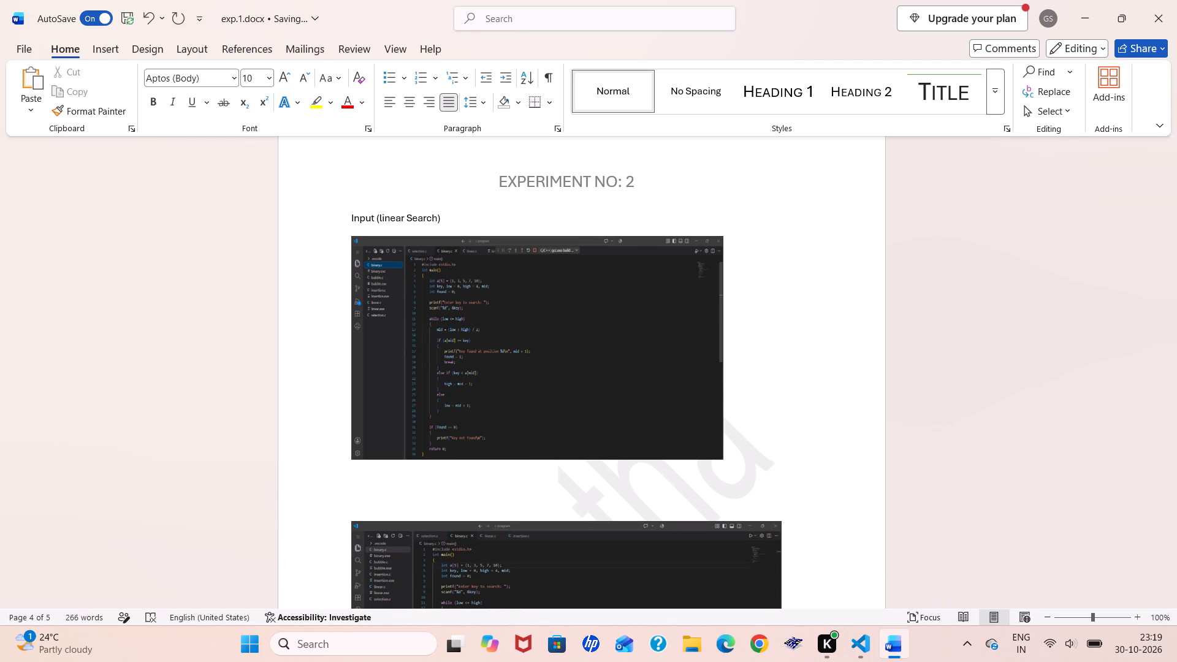
{"action": "left_click", "coordinate": [370, 503]}
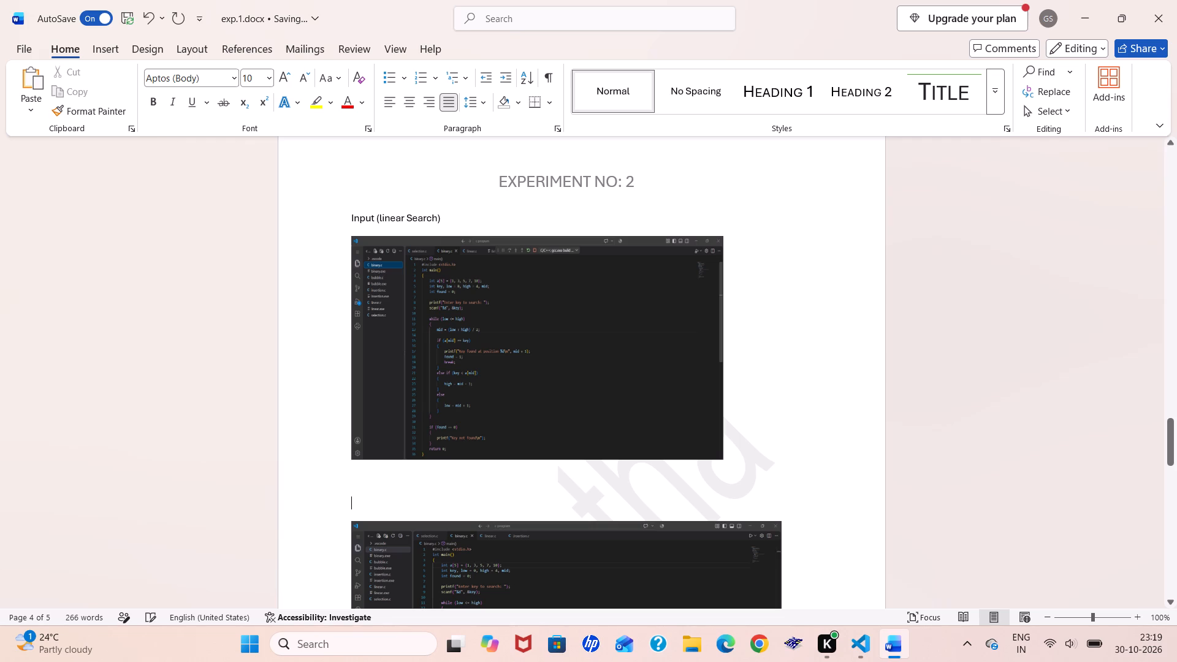
{"action": "key", "text": "ctrl+v"}
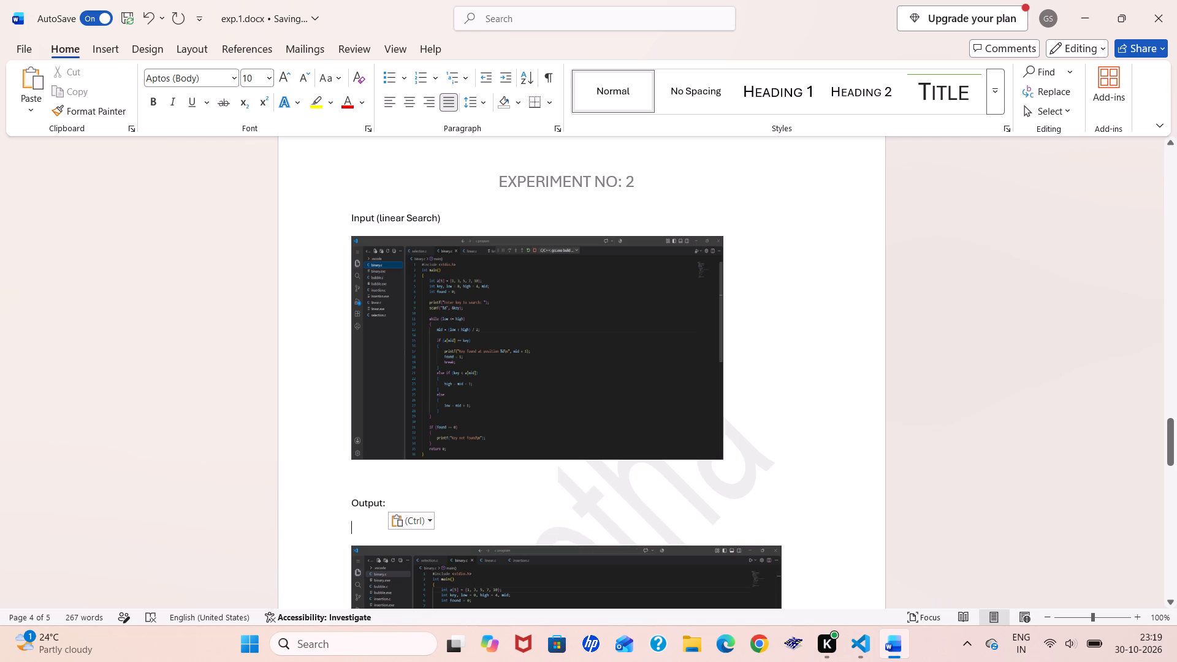
{"action": "key", "text": "Return"}
{"action": "key", "text": "BackSpace"}
{"action": "key", "text": "BackSpace"}
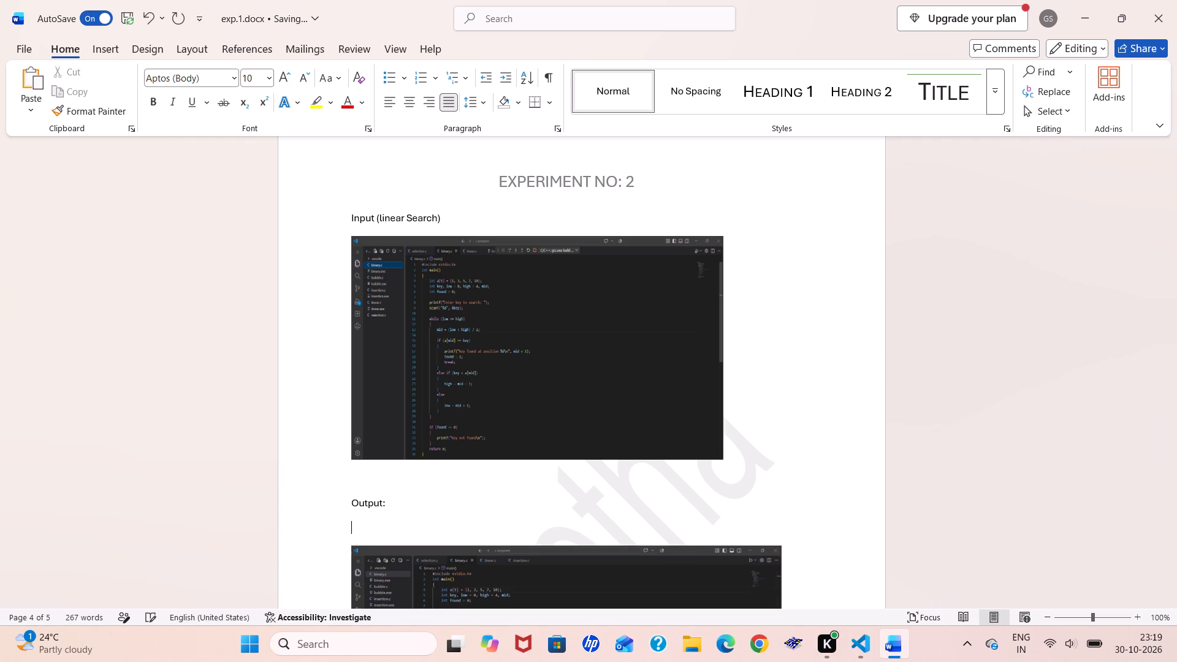
Enlarge the binary search code screenshot proportionally to roughly match the width of the output screenshot below it.
{"action": "scroll", "coordinate": [380, 549], "scroll_direction": "down", "scroll_amount": 1}
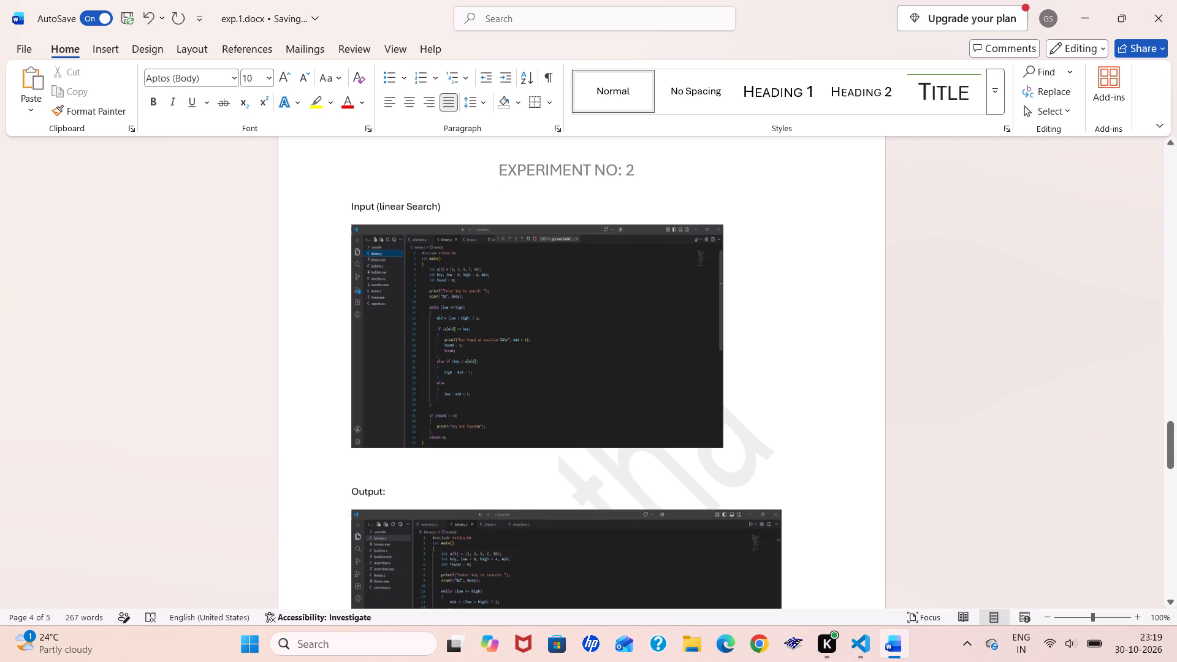
{"action": "scroll", "coordinate": [380, 549], "scroll_direction": "down", "scroll_amount": 1}
{"action": "left_click", "coordinate": [527, 340]}
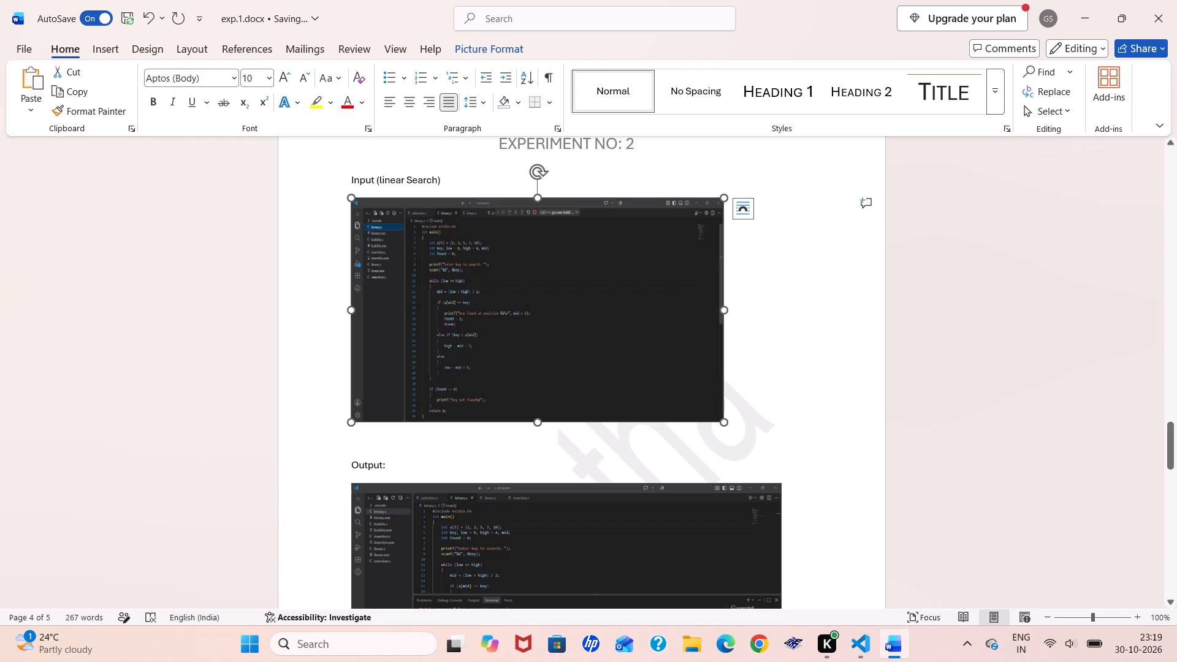
{"action": "left_click_drag", "start_coordinate": [723, 419], "coordinate": [803, 441]}
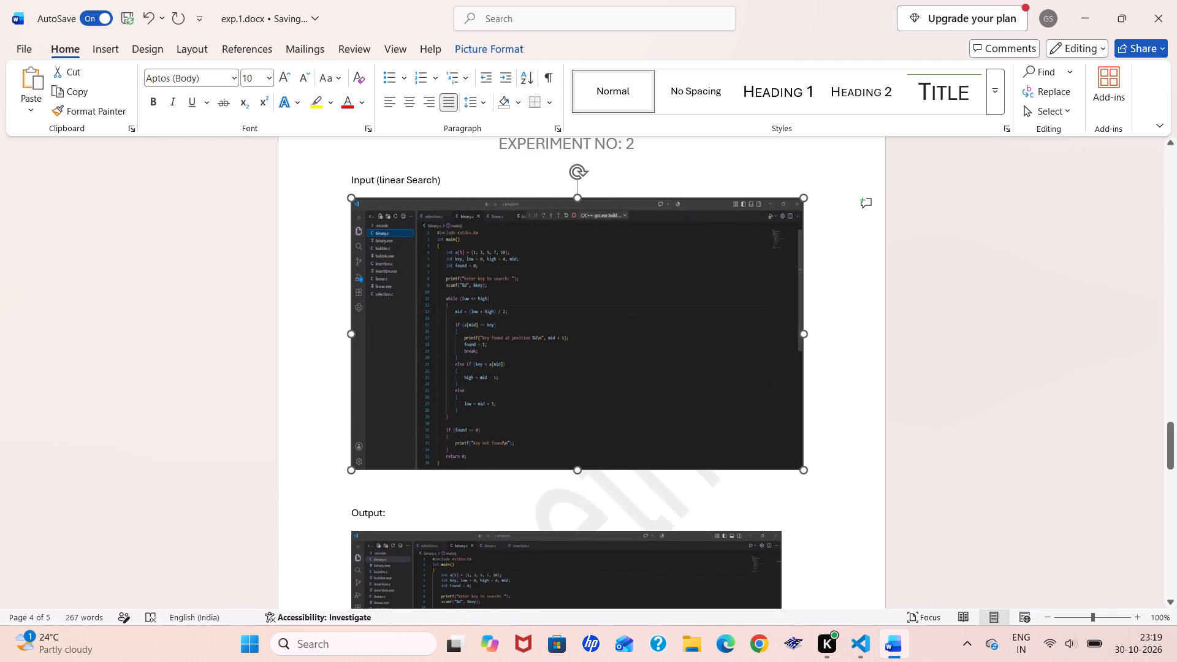
{"action": "left_click_drag", "start_coordinate": [803, 441], "coordinate": [791, 439]}
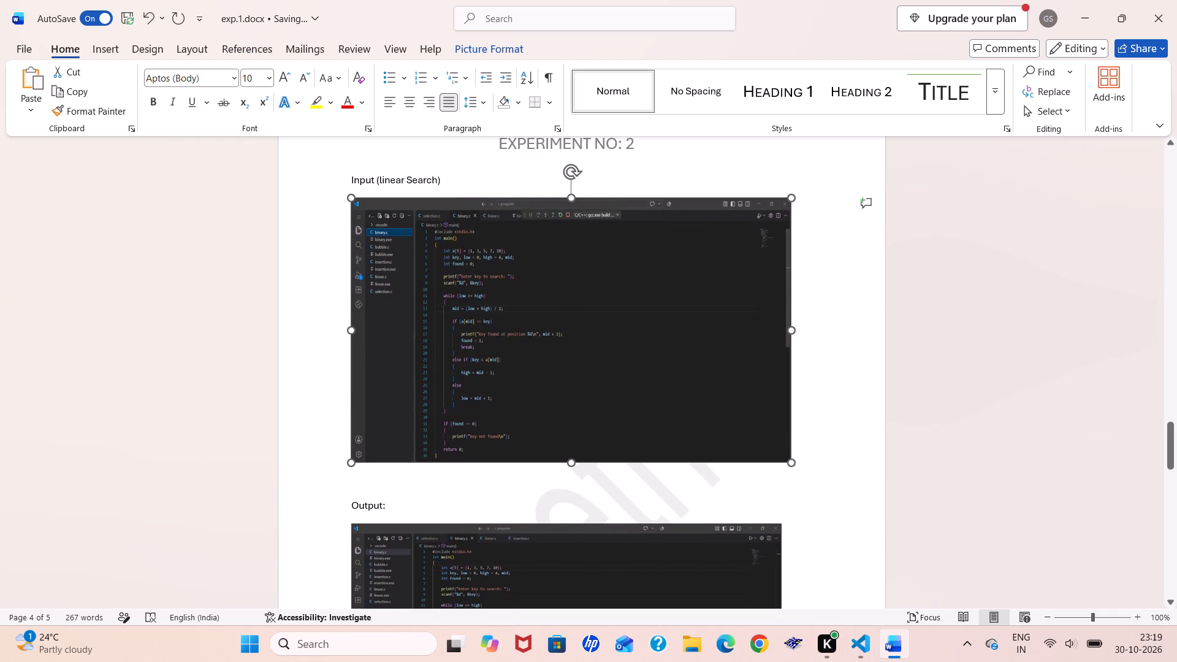
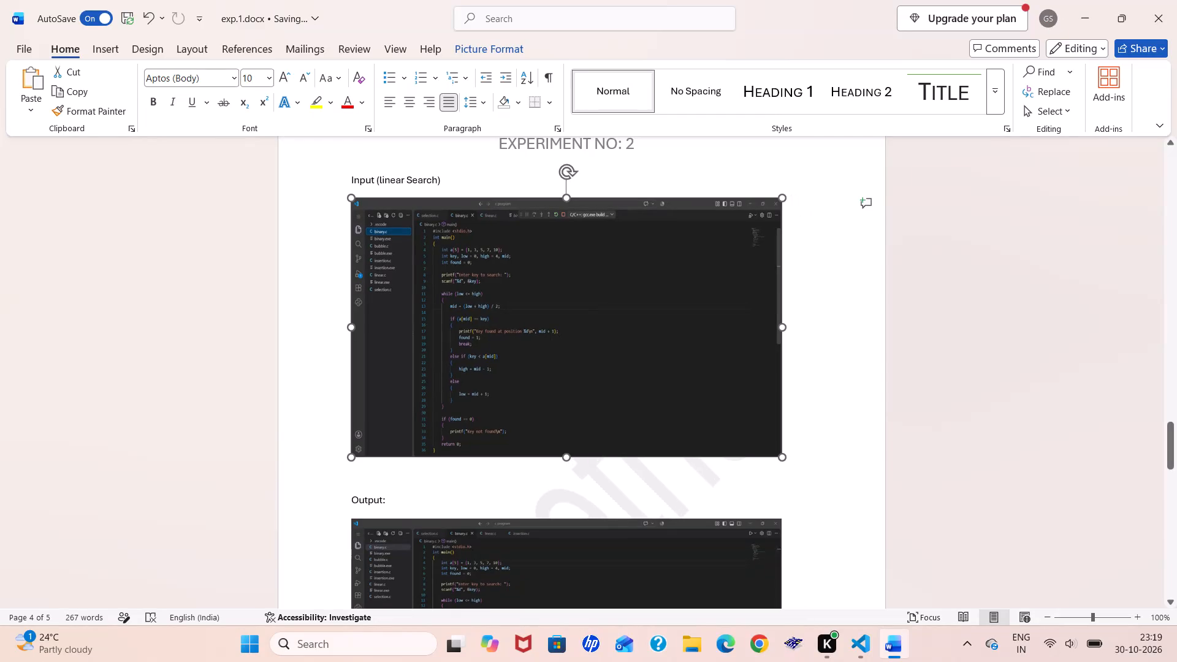
Delete the duplicate "Input (linear Search)" label below the binary search output screenshot.
{"action": "scroll", "coordinate": [781, 455], "scroll_direction": "down", "scroll_amount": 2}
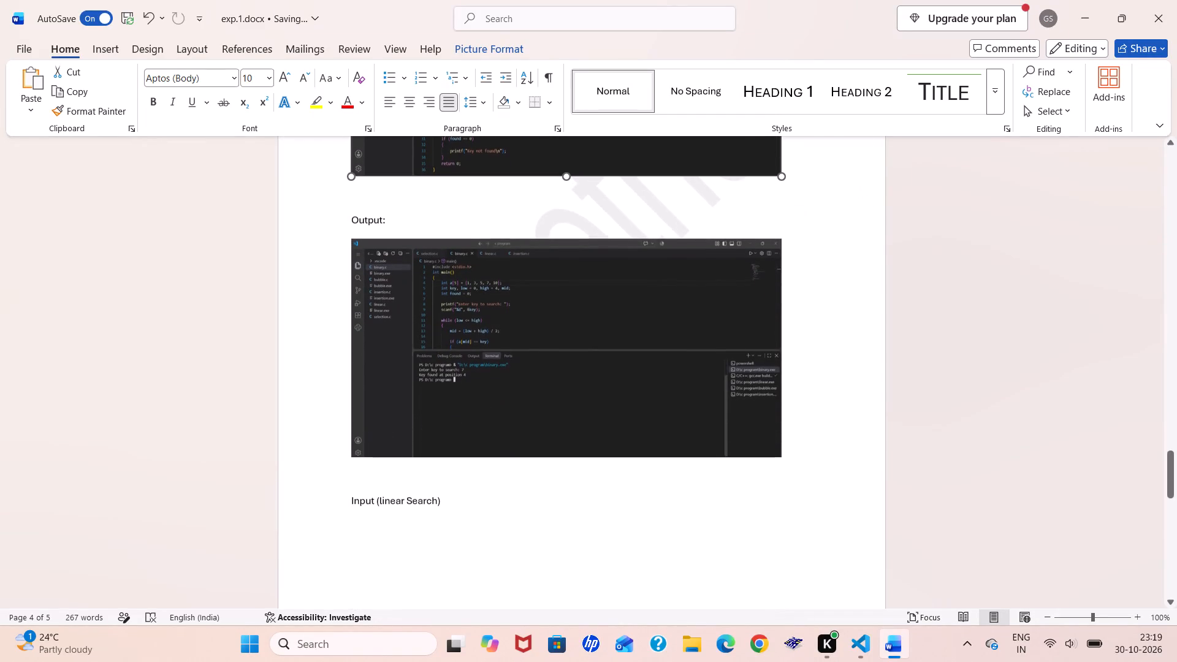
{"action": "scroll", "coordinate": [781, 455], "scroll_direction": "down", "scroll_amount": 1}
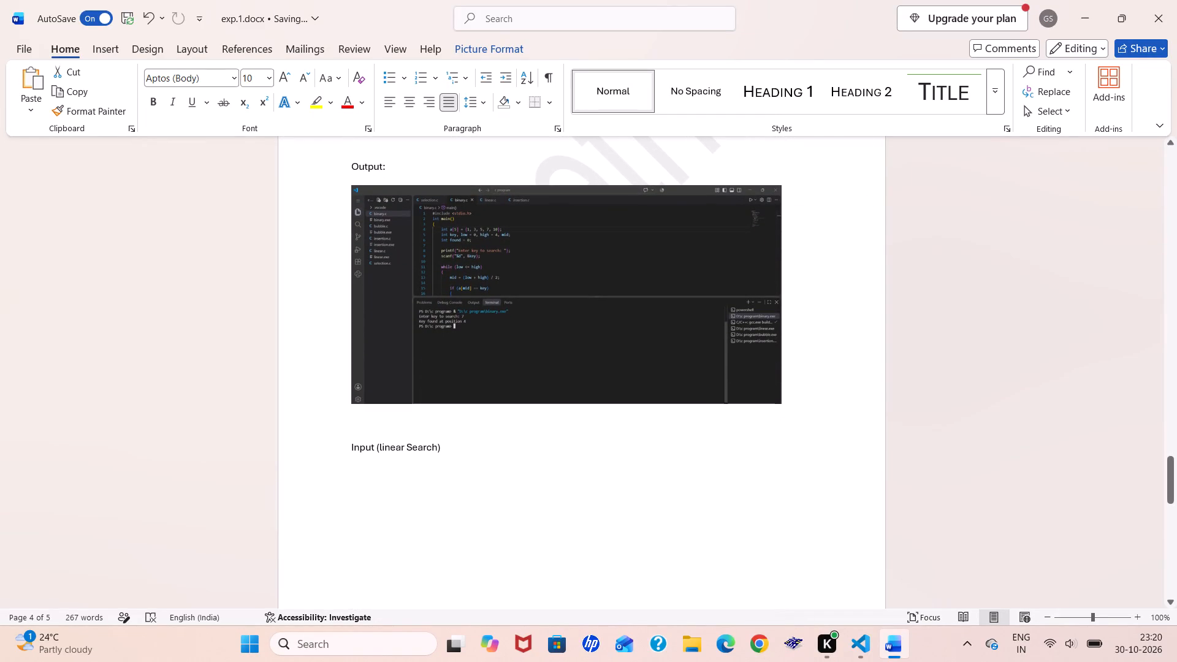
{"action": "left_click_drag", "start_coordinate": [351, 446], "coordinate": [630, 455]}
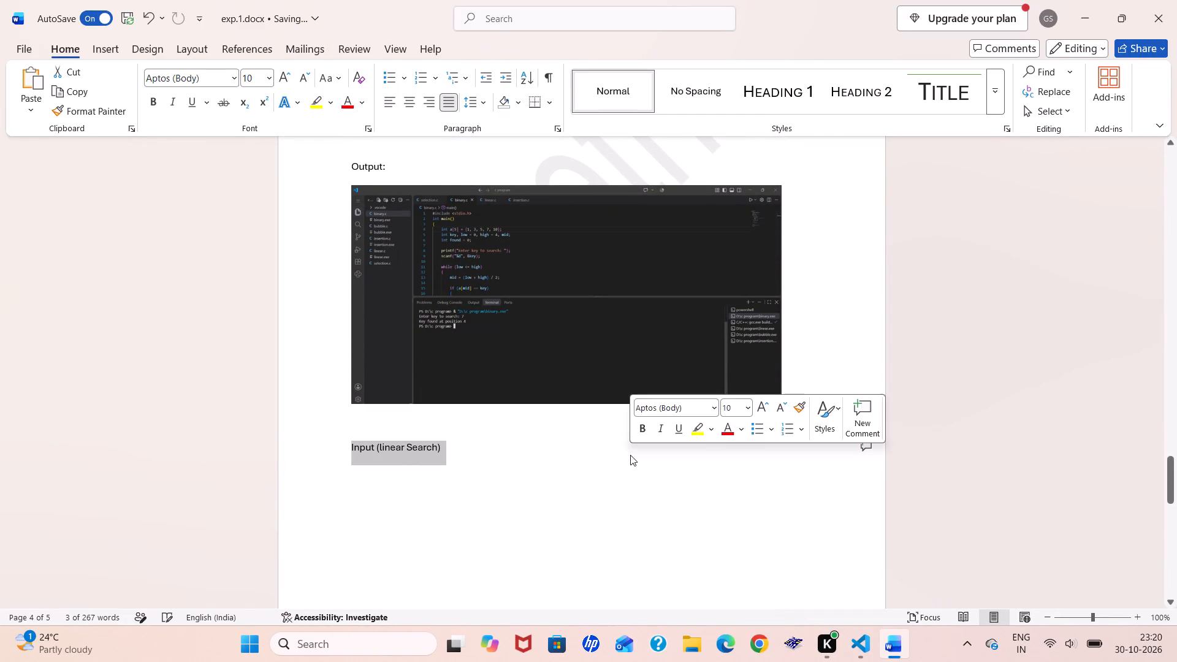
{"action": "key", "text": "BackSpace"}
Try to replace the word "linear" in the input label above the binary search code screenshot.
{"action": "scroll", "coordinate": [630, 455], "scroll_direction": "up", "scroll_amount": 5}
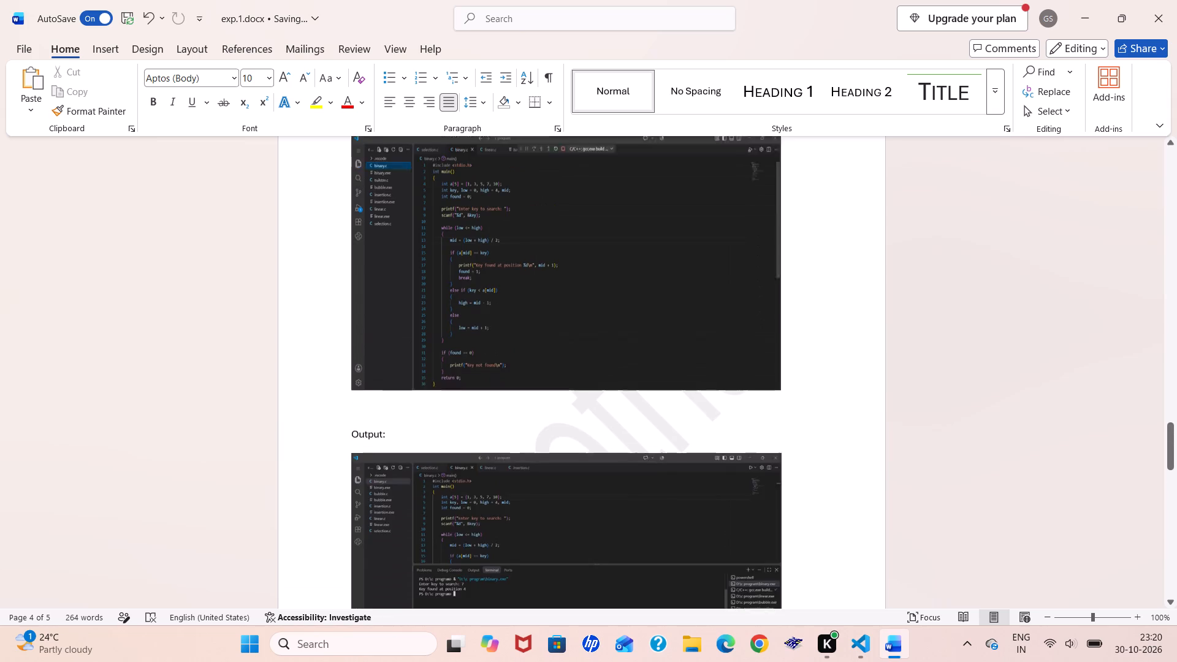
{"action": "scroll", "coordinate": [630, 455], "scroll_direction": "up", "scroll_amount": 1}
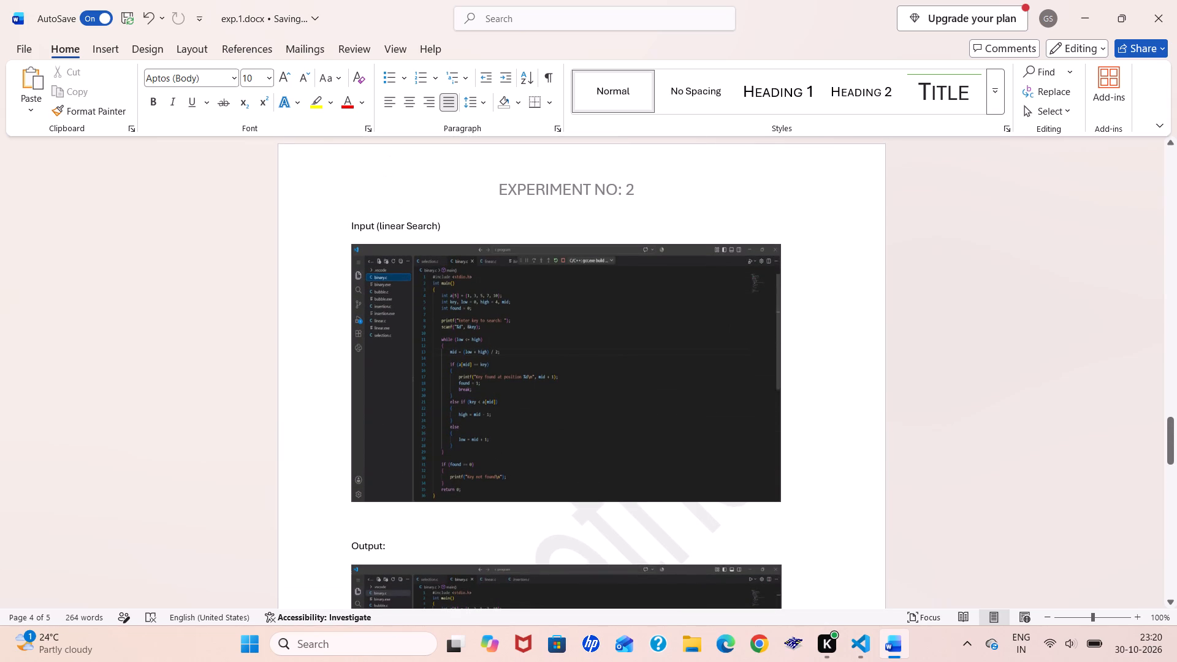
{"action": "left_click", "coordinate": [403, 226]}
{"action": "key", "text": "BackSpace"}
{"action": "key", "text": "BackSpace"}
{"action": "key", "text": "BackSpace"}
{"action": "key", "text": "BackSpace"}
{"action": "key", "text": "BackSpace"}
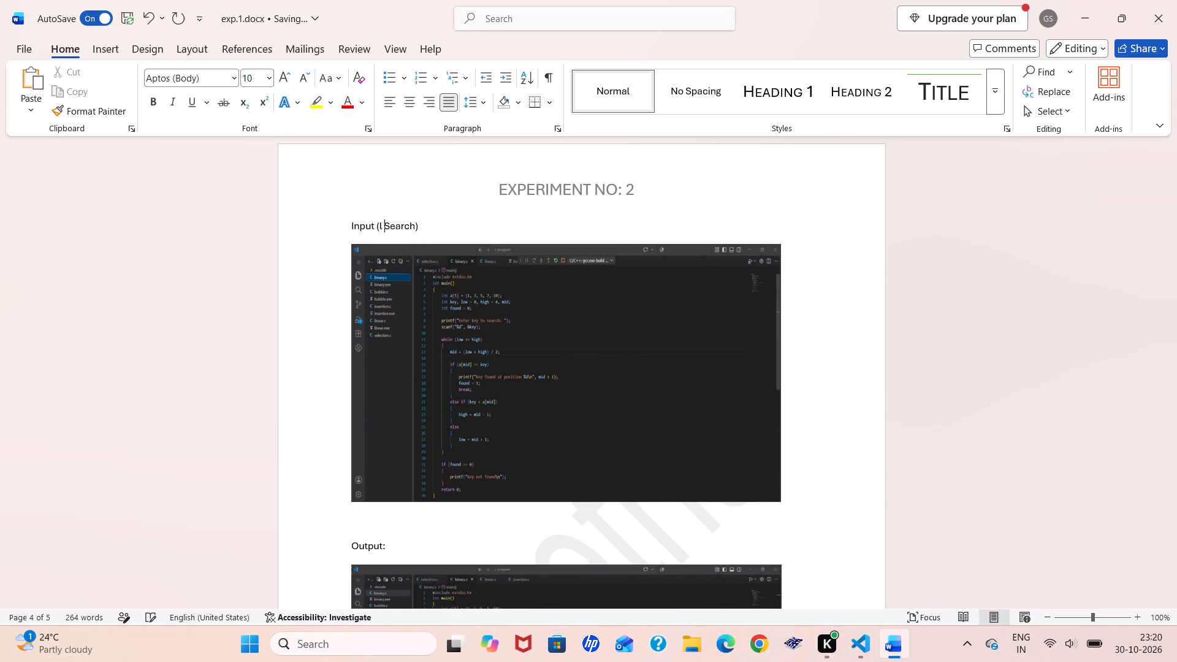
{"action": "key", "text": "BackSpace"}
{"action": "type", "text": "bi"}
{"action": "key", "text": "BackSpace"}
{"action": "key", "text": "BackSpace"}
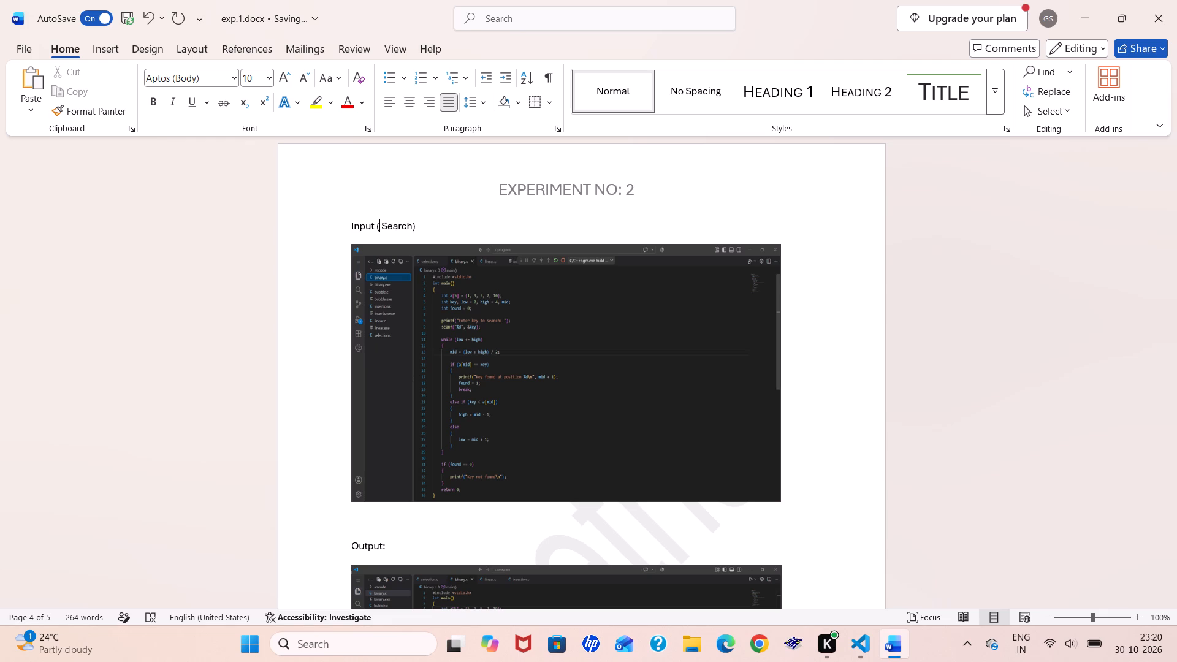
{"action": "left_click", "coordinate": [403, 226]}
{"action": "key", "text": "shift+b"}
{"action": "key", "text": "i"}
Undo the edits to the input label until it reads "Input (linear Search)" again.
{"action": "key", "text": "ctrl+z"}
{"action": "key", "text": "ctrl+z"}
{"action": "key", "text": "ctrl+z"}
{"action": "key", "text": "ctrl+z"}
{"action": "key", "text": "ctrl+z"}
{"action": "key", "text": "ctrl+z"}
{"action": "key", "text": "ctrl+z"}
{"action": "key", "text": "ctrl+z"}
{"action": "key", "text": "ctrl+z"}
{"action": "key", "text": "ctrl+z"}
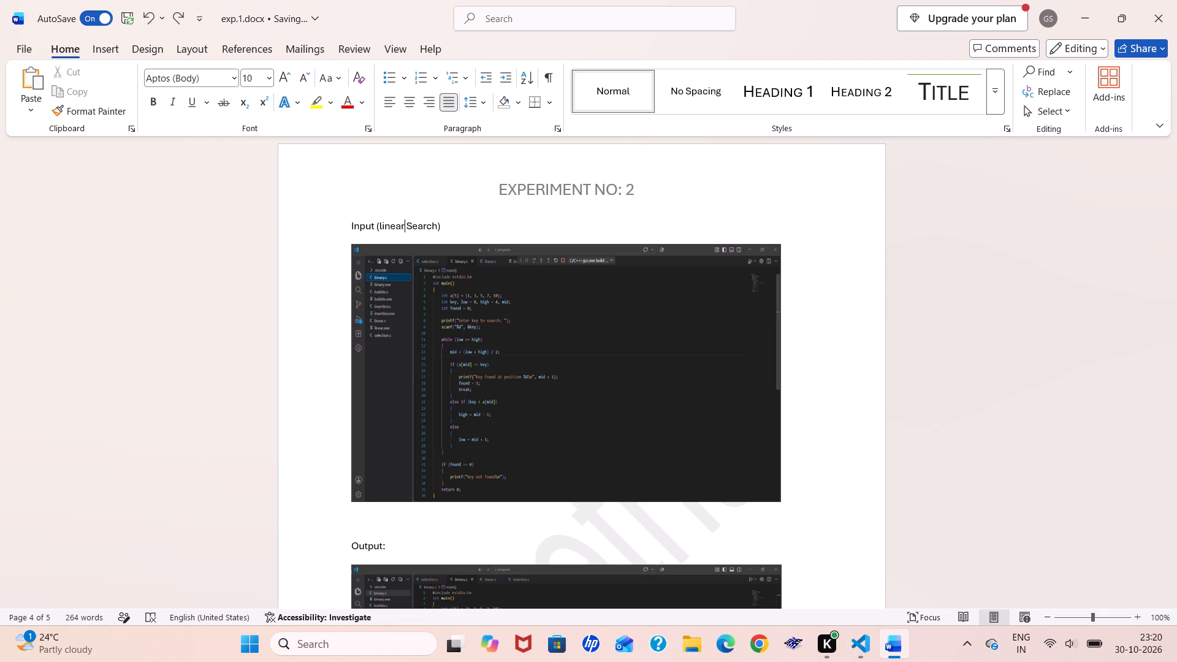
Copy the "Input (linear Search)" label above the binary search code screenshot.
{"action": "scroll", "coordinate": [403, 226], "scroll_direction": "down", "scroll_amount": 5}
{"action": "scroll", "coordinate": [403, 226], "scroll_direction": "up", "scroll_amount": 3}
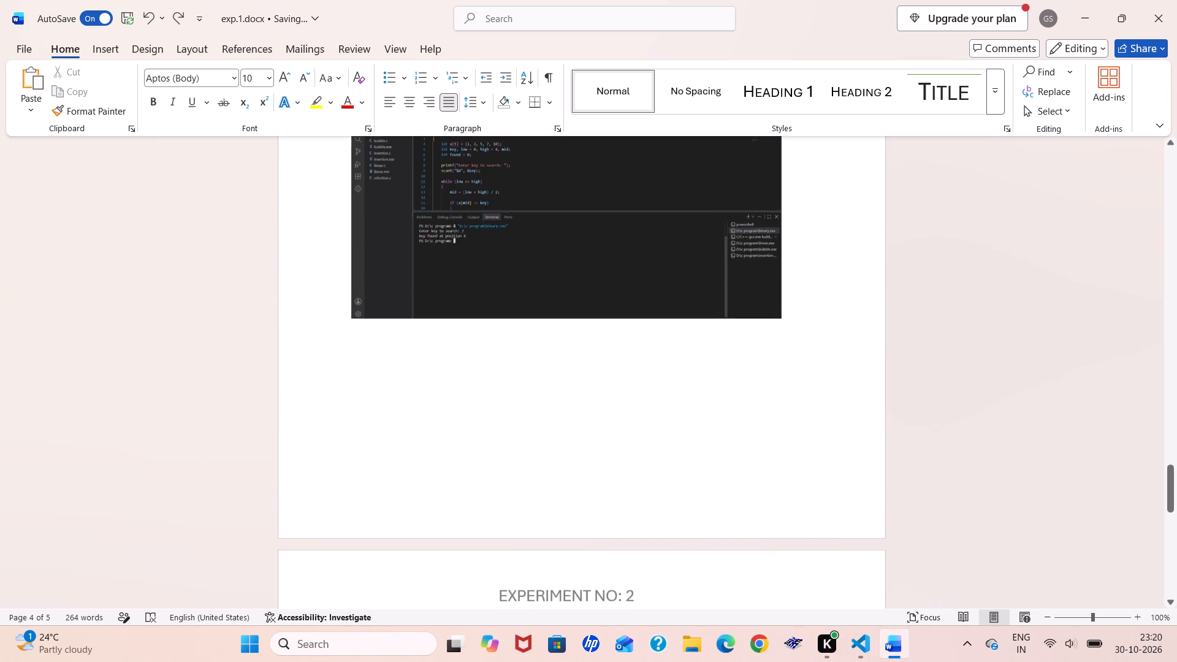
{"action": "scroll", "coordinate": [403, 226], "scroll_direction": "up", "scroll_amount": 1}
{"action": "scroll", "coordinate": [371, 324], "scroll_direction": "up", "scroll_amount": 2}
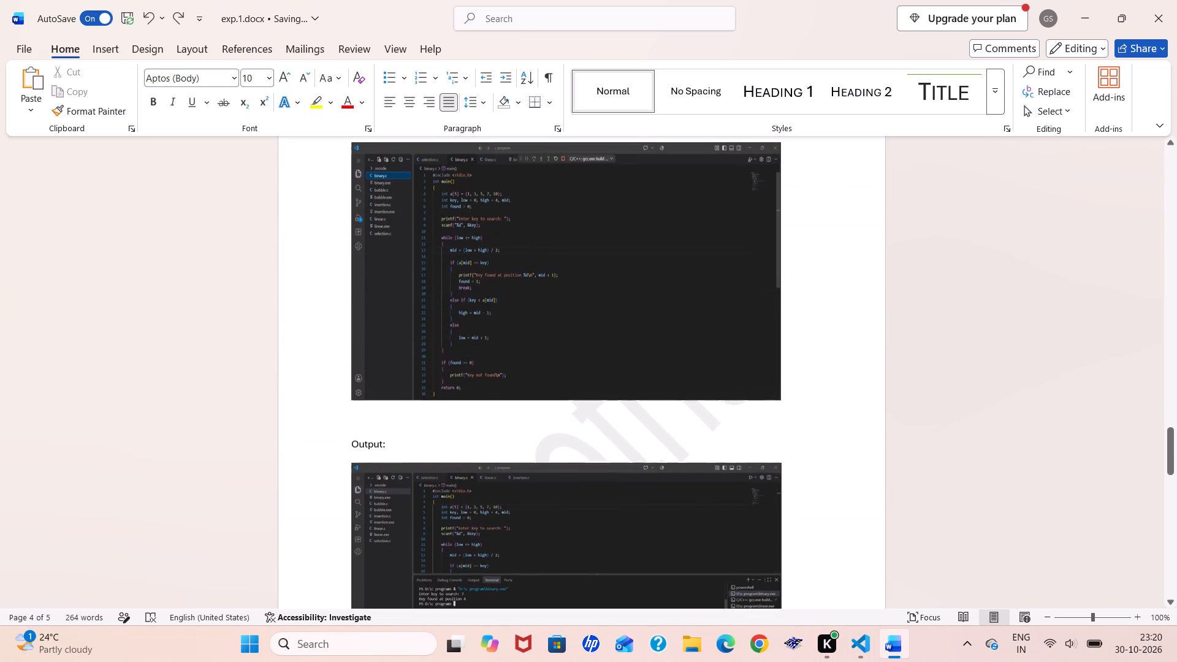
{"action": "scroll", "coordinate": [398, 302], "scroll_direction": "up", "scroll_amount": 1}
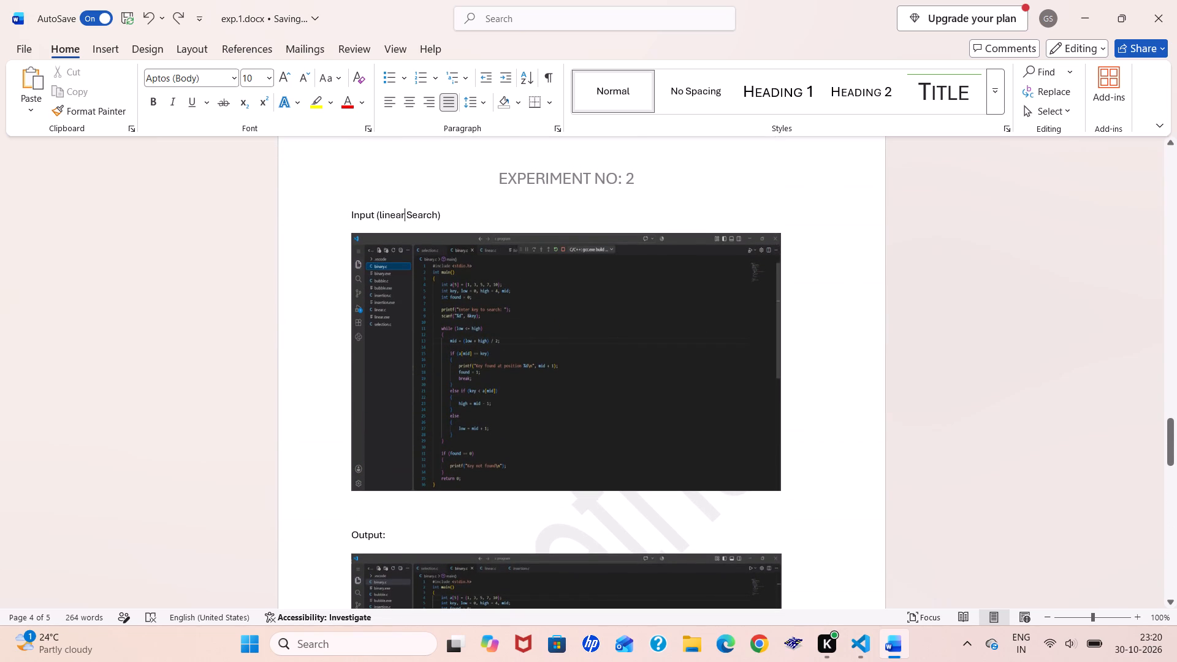
{"action": "left_click_drag", "start_coordinate": [348, 212], "coordinate": [464, 213]}
{"action": "key", "text": "ctrl+c"}
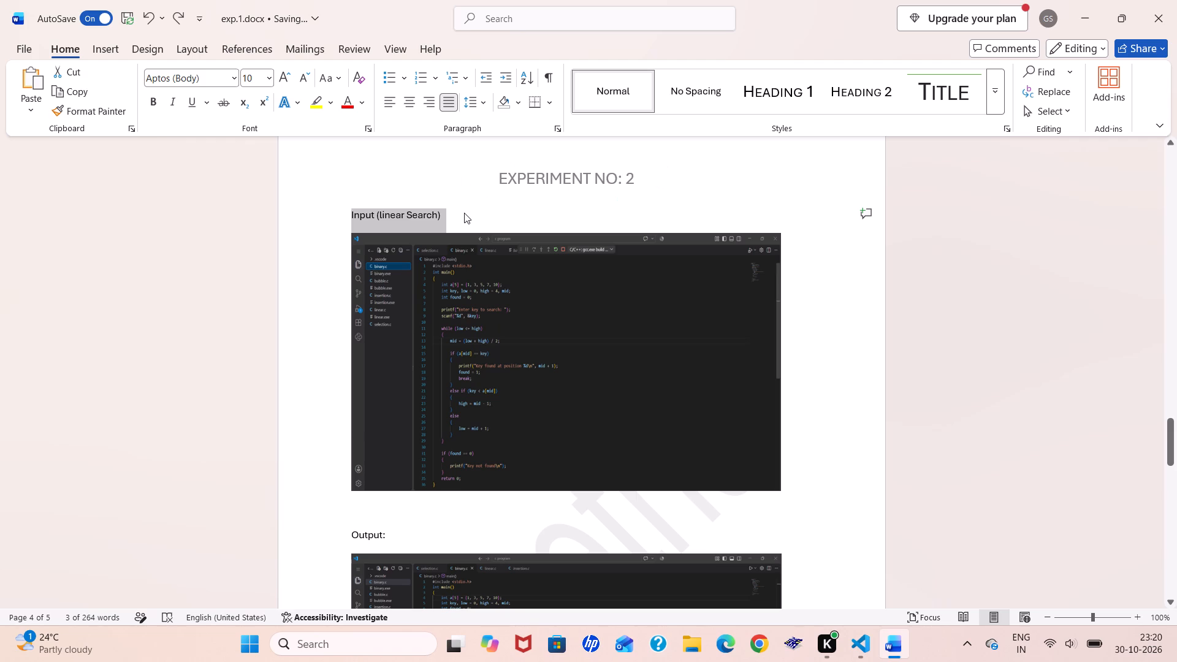
Change the label above the binary search code screenshot to "Input (Binary Search)".
{"action": "left_click", "coordinate": [407, 212]}
{"action": "key", "text": "BackSpace"}
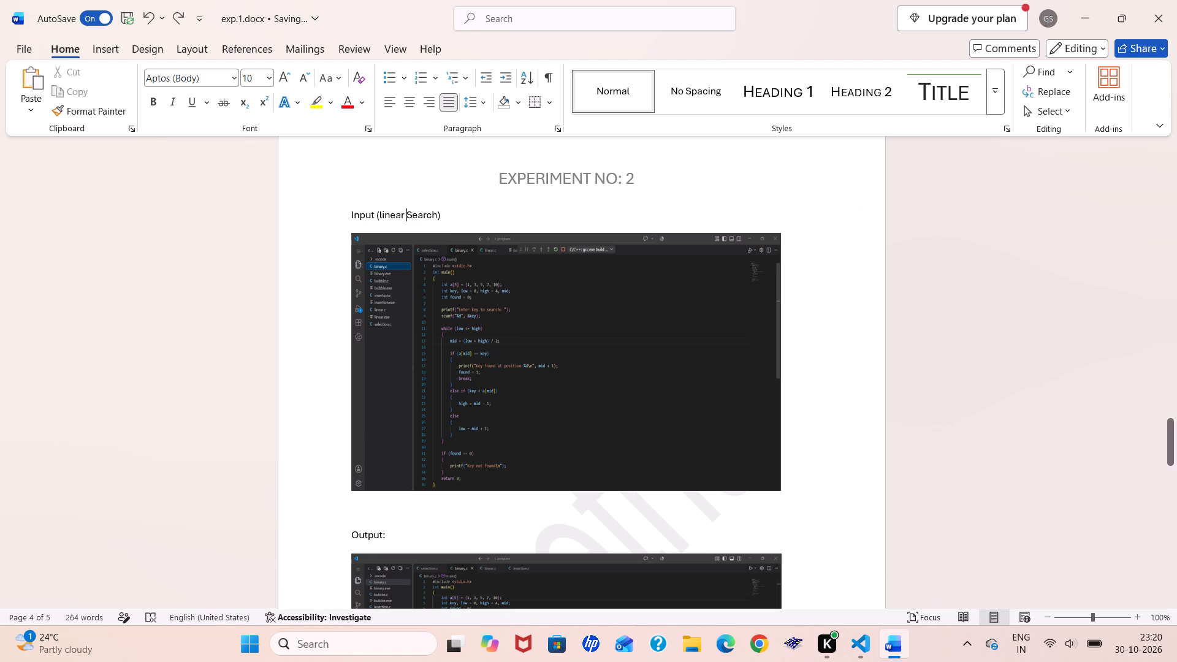
{"action": "key", "text": "BackSpace"}
{"action": "key", "text": "BackSpace"}
{"action": "key", "text": "BackSpace"}
{"action": "key", "text": "BackSpace"}
{"action": "key", "text": "BackSpace"}
{"action": "key", "text": "BackSpace"}
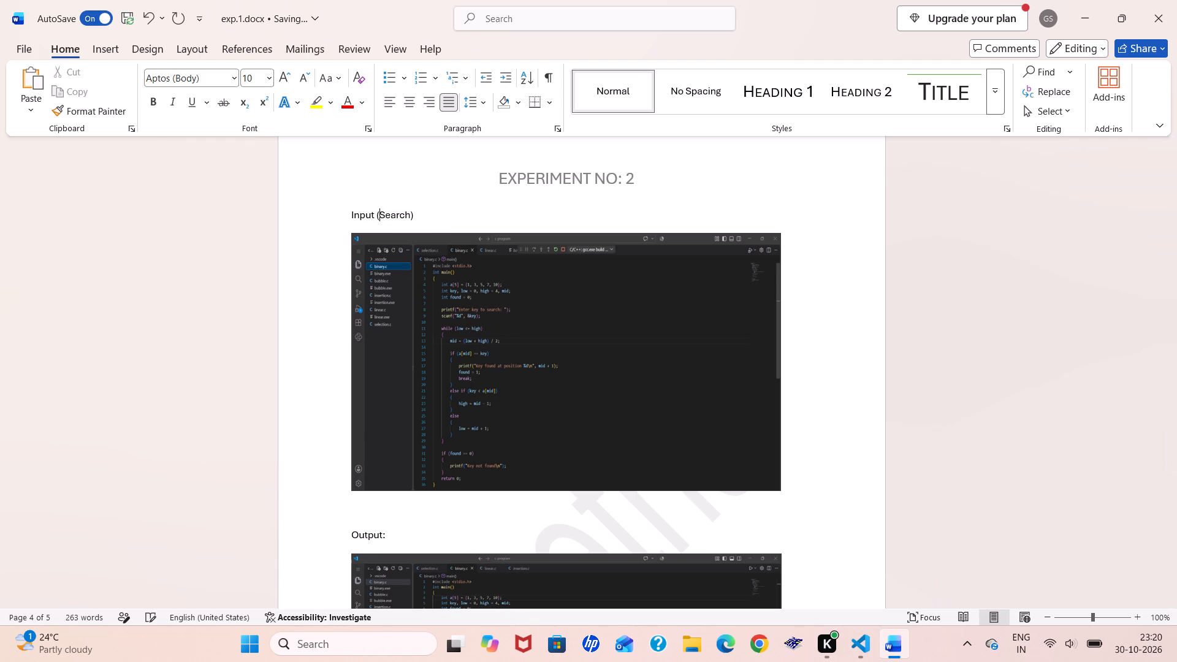
{"action": "key", "text": "shift+b"}
{"action": "type", "text": "ina"}
{"action": "type", "text": "ry"}
{"action": "key", "text": "space"}
Paste the copied "Input (linear Search)" label on the blank line below the binary search output screenshot.
{"action": "scroll", "coordinate": [432, 268], "scroll_direction": "down", "scroll_amount": 4}
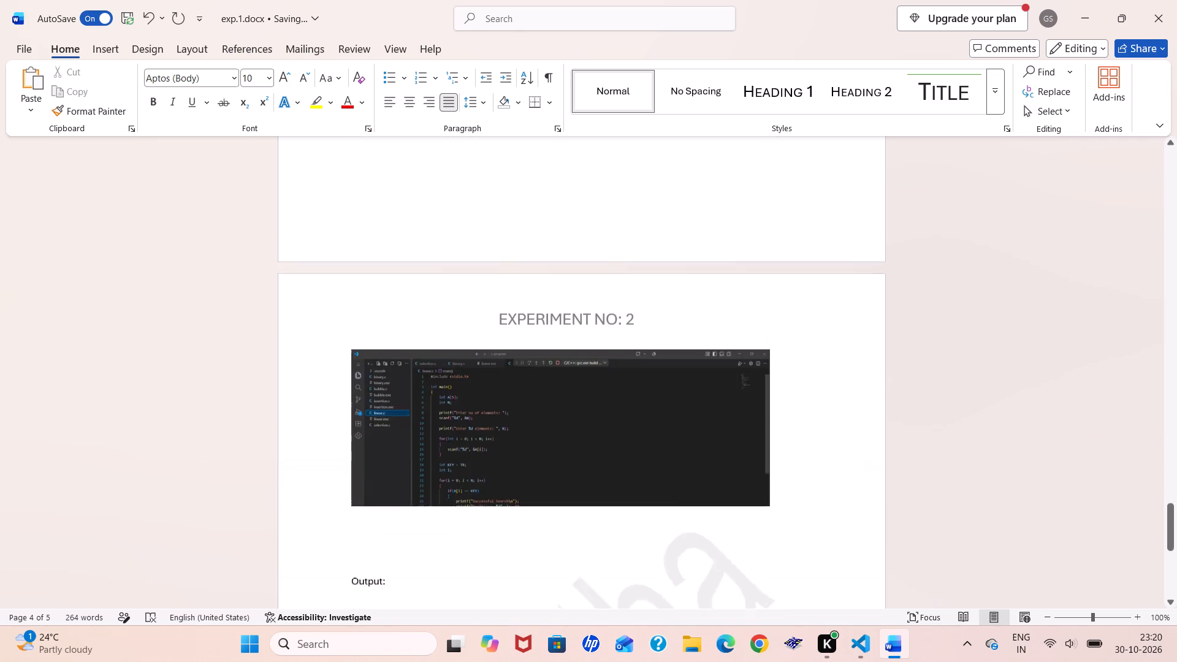
{"action": "scroll", "coordinate": [432, 268], "scroll_direction": "up", "scroll_amount": 1}
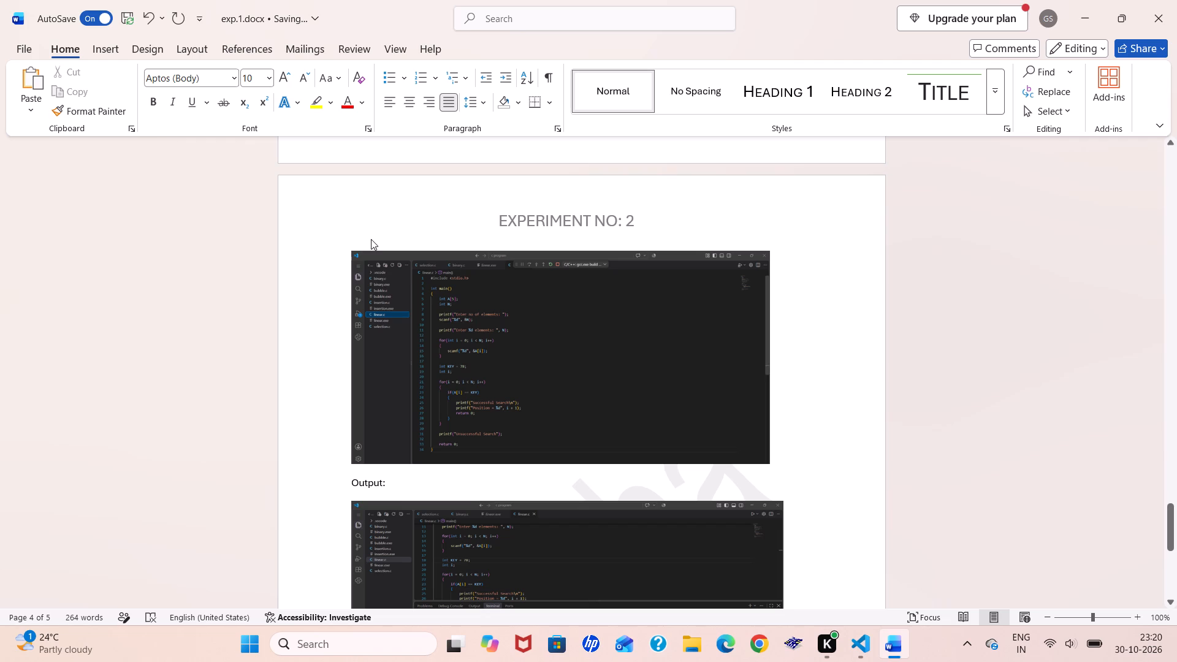
{"action": "left_click", "coordinate": [371, 239]}
{"action": "left_click_drag", "start_coordinate": [356, 239], "coordinate": [349, 257]}
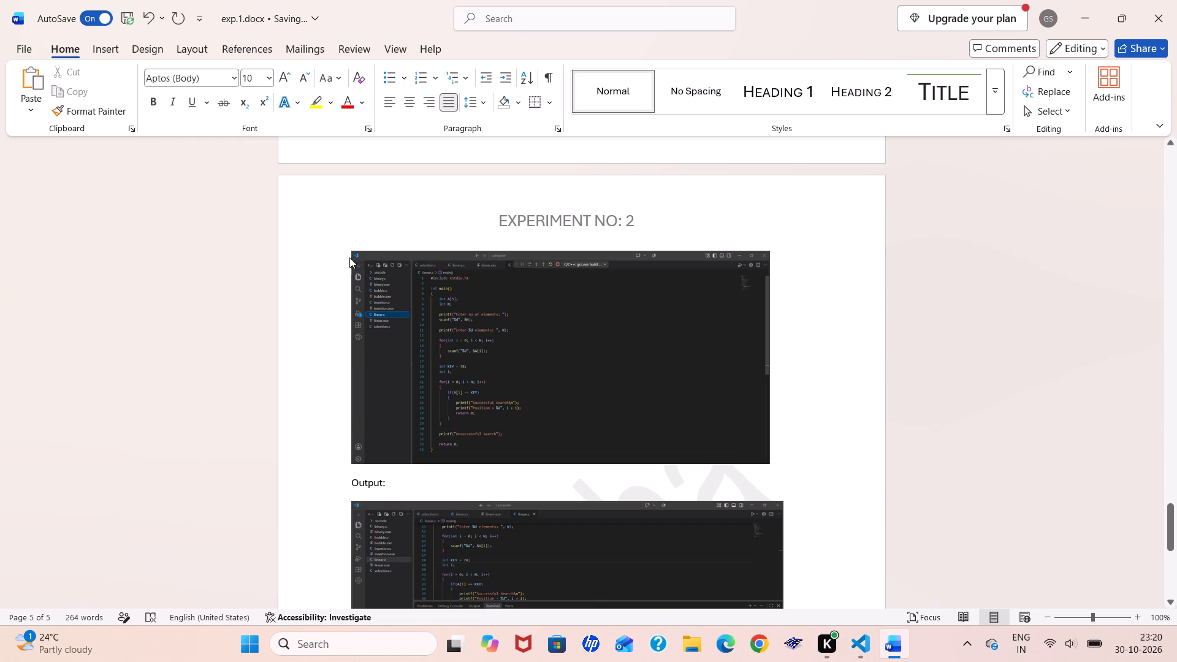
{"action": "left_click_drag", "start_coordinate": [349, 257], "coordinate": [358, 251]}
{"action": "left_click", "coordinate": [358, 251]}
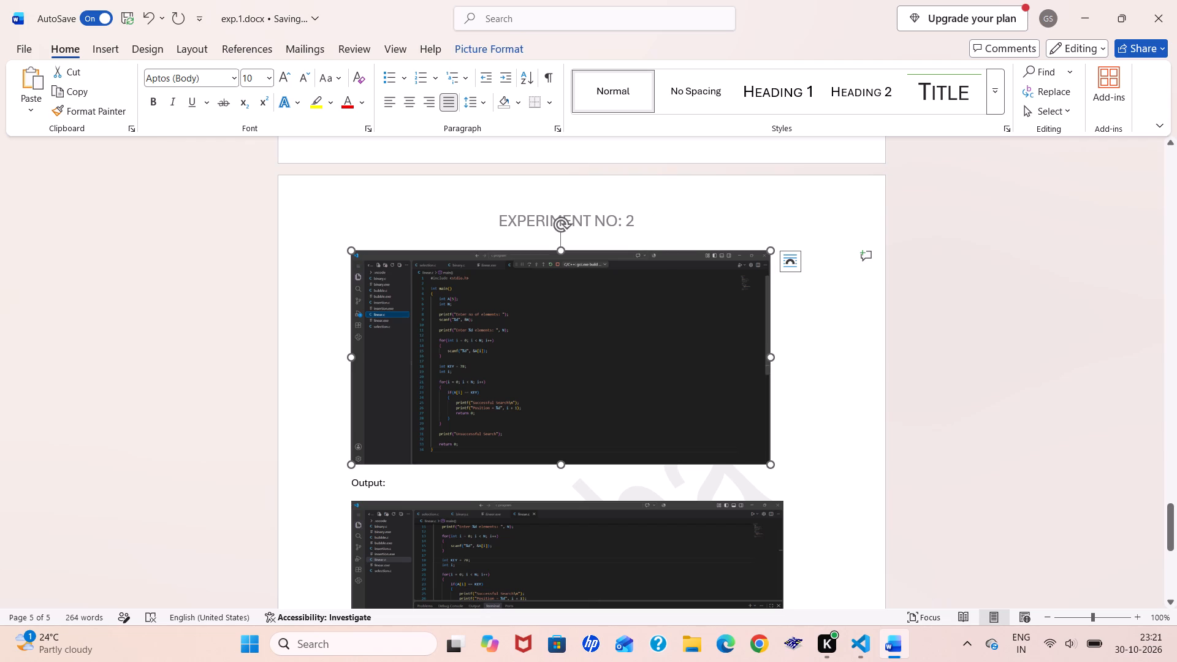
{"action": "scroll", "coordinate": [435, 255], "scroll_direction": "up", "scroll_amount": 2}
{"action": "left_click", "coordinate": [414, 269]}
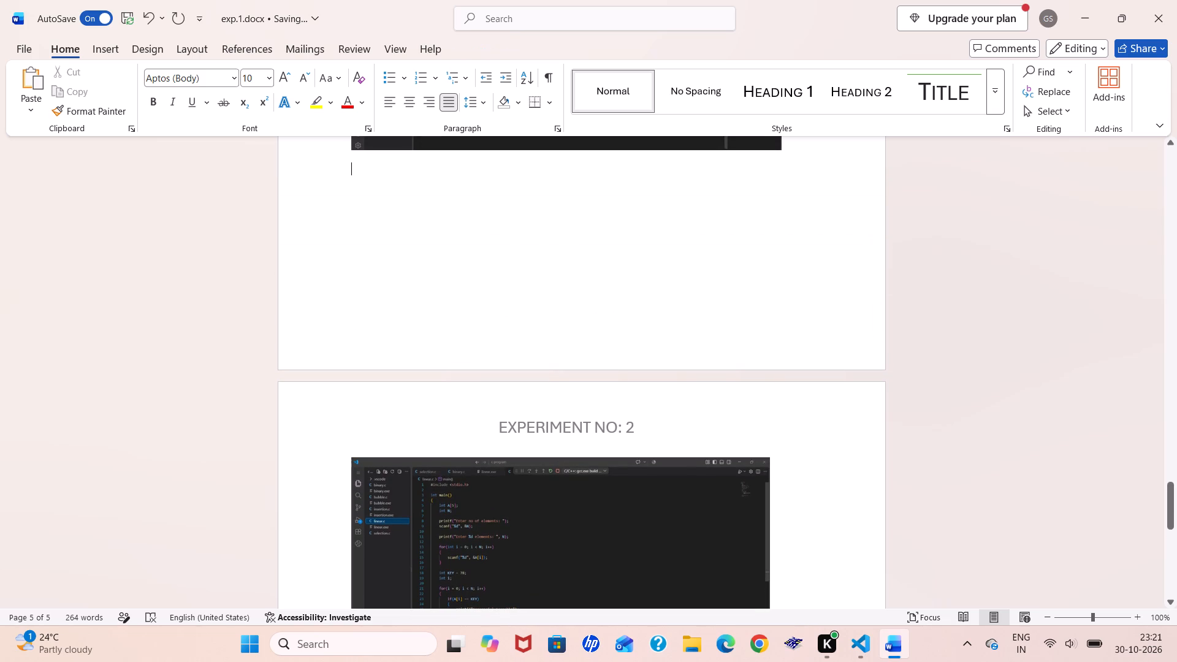
{"action": "key", "text": "ctrl+v"}
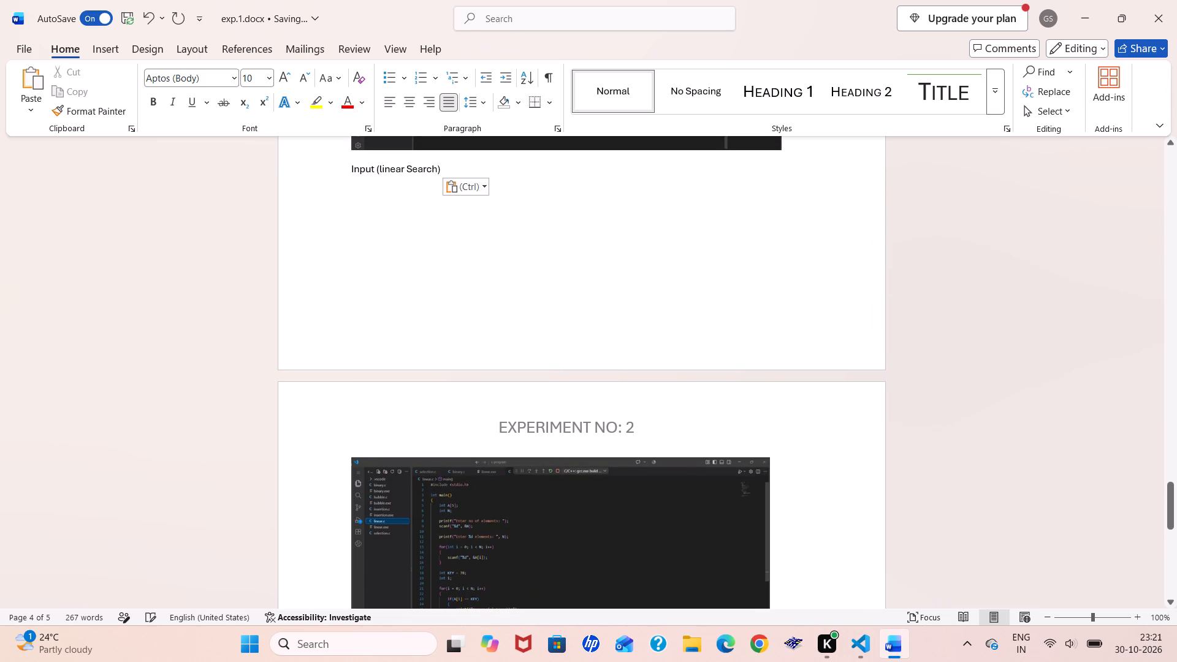
Push the "Input (linear Search)" label down with blank lines to the top of the following page, above the linear search code screenshot.
{"action": "left_click", "coordinate": [351, 165]}
{"action": "key", "text": "Return"}
{"action": "key", "text": "Return"}
{"action": "key", "text": "Return"}
{"action": "key", "text": "Return"}
{"action": "key", "text": "Return"}
{"action": "key", "text": "Return"}
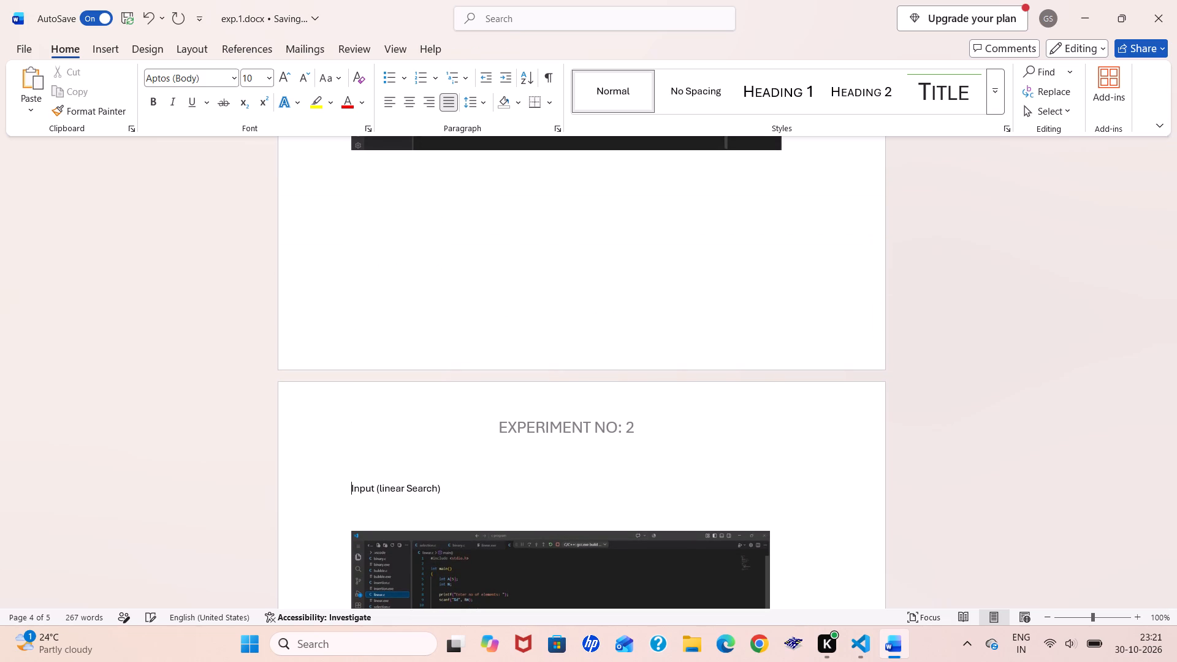
{"action": "key", "text": "BackSpace"}
{"action": "key", "text": "BackSpace"}
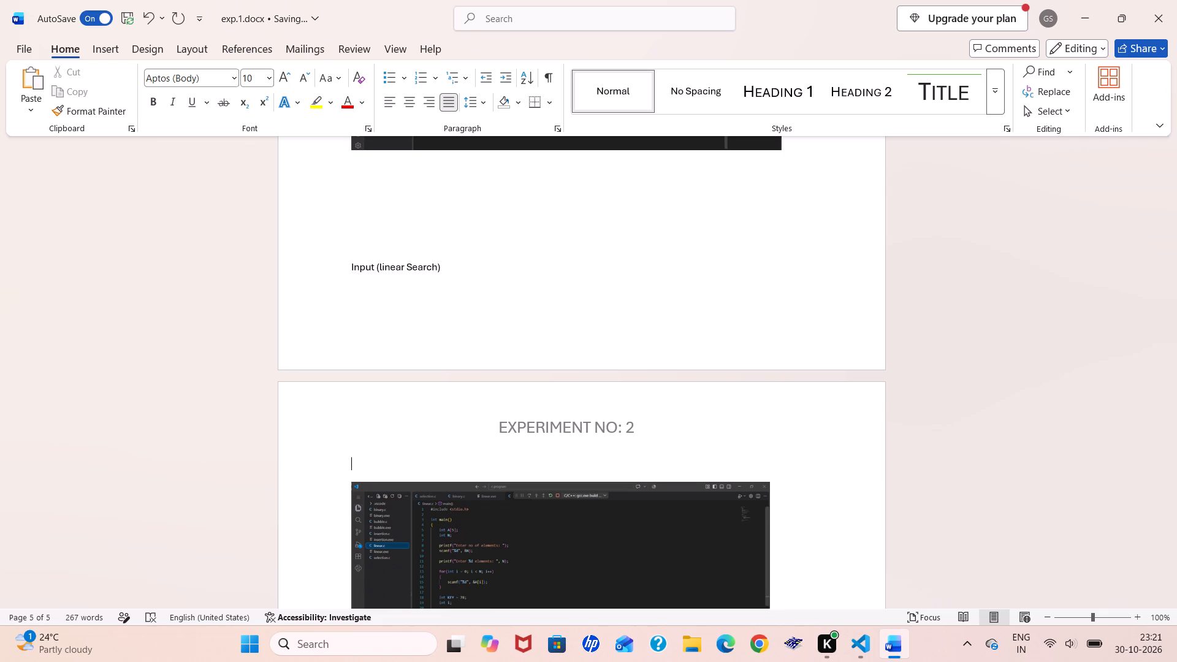
{"action": "key", "text": "Return"}
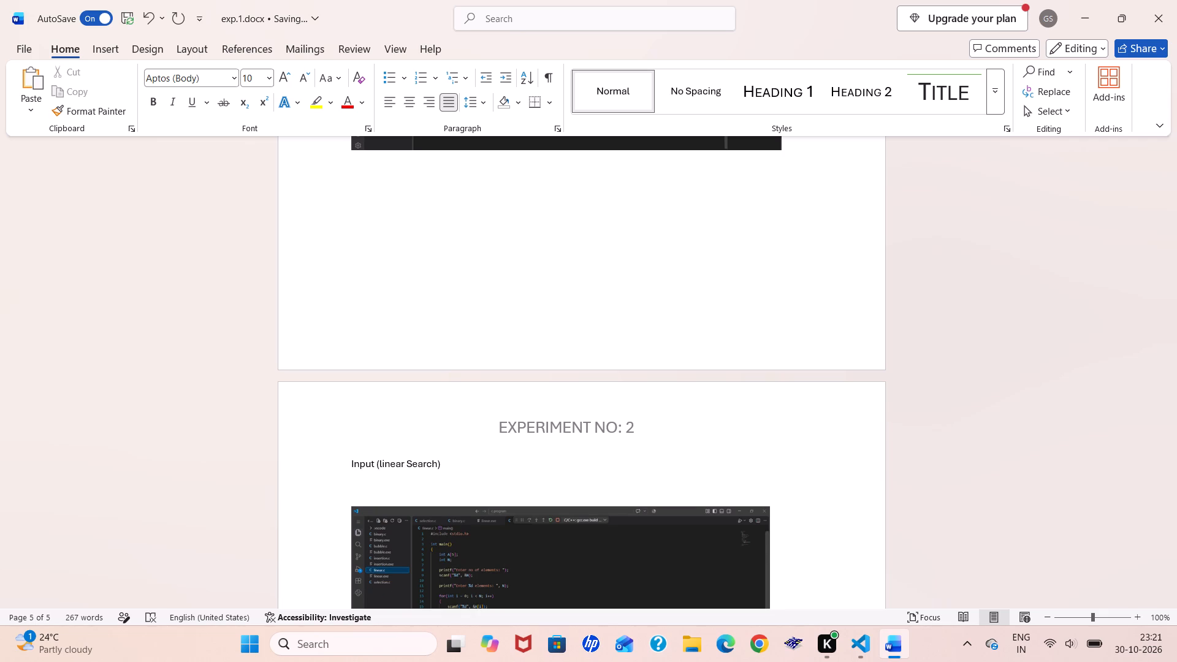
Delete the blank line between the "Input (linear Search)" label and the linear search code screenshot.
{"action": "left_click", "coordinate": [351, 496]}
{"action": "key", "text": "BackSpace"}
Review the linear search screenshots page and the preceding pages back to the start of the report.
{"action": "scroll", "coordinate": [351, 496], "scroll_direction": "up", "scroll_amount": 1}
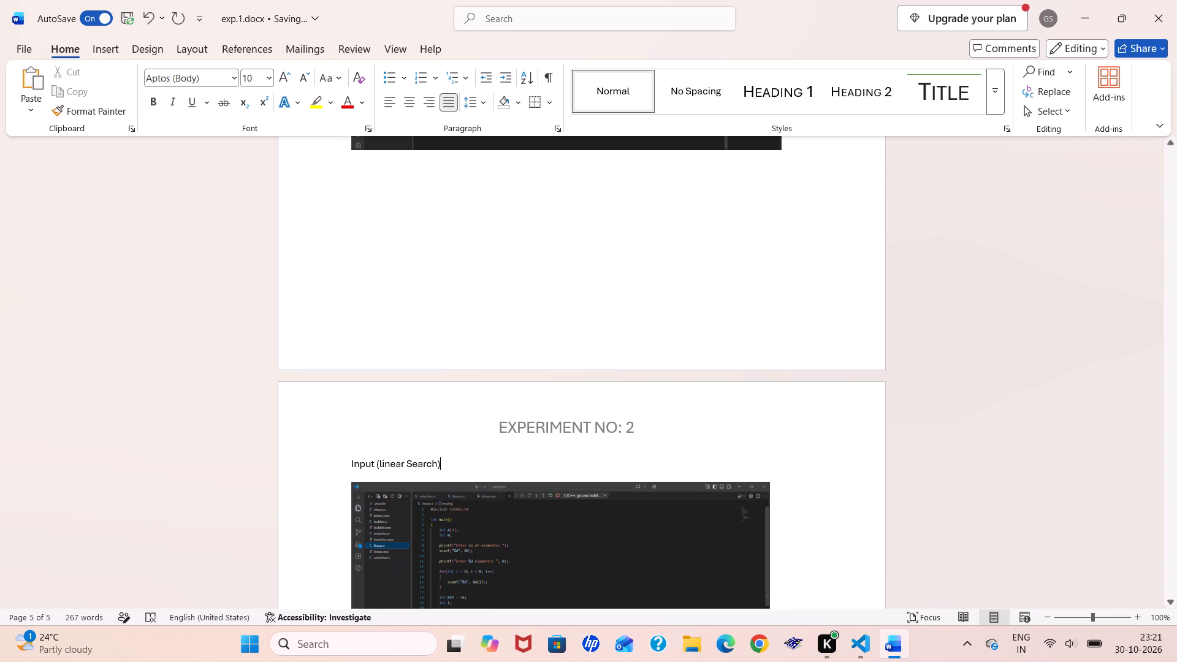
{"action": "scroll", "coordinate": [351, 496], "scroll_direction": "up", "scroll_amount": 3}
{"action": "scroll", "coordinate": [351, 496], "scroll_direction": "down", "scroll_amount": 2}
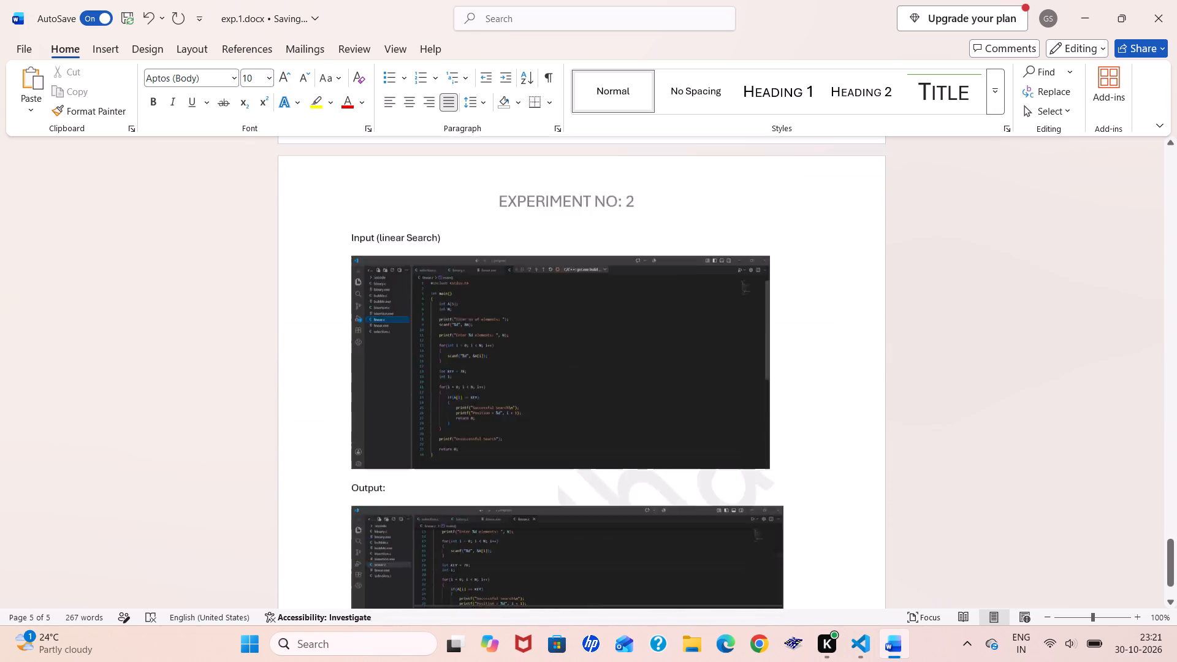
{"action": "scroll", "coordinate": [351, 496], "scroll_direction": "down", "scroll_amount": 5}
{"action": "scroll", "coordinate": [351, 496], "scroll_direction": "up", "scroll_amount": 4}
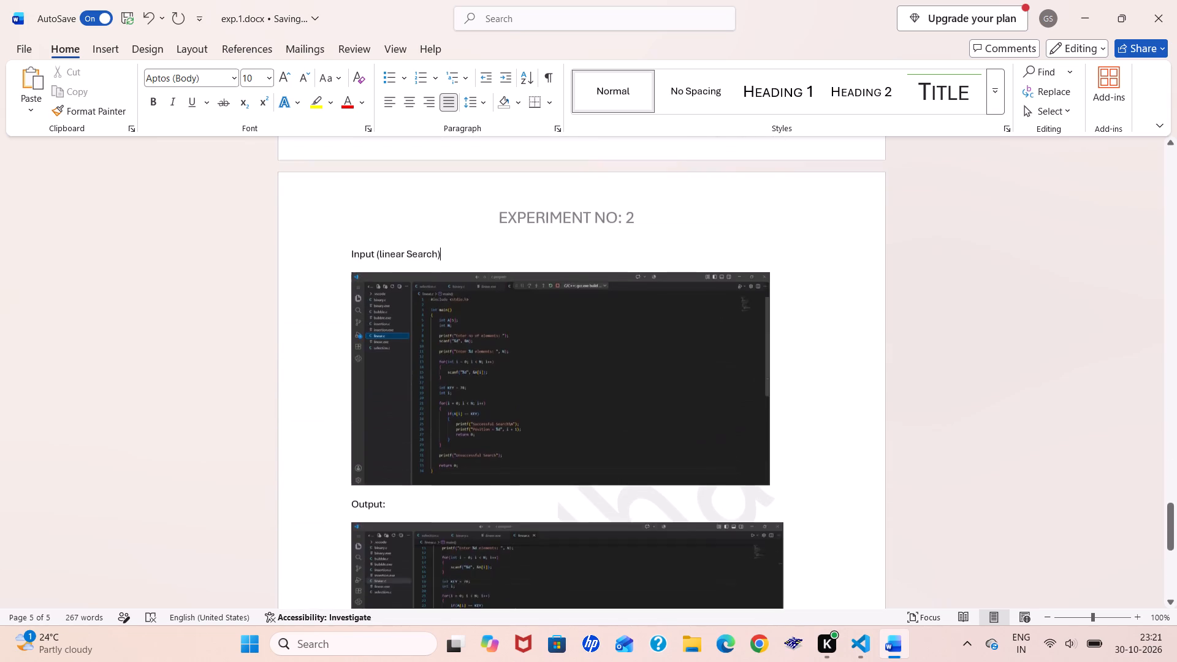
{"action": "scroll", "coordinate": [351, 496], "scroll_direction": "up", "scroll_amount": 7}
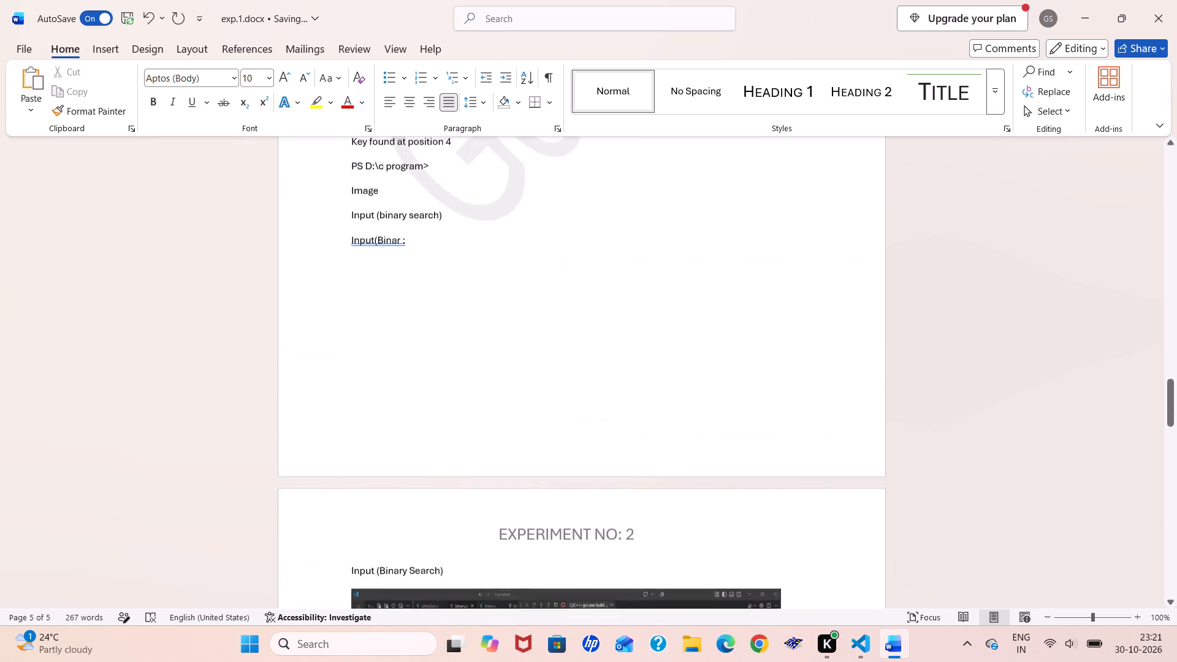
{"action": "scroll", "coordinate": [351, 496], "scroll_direction": "up", "scroll_amount": 4}
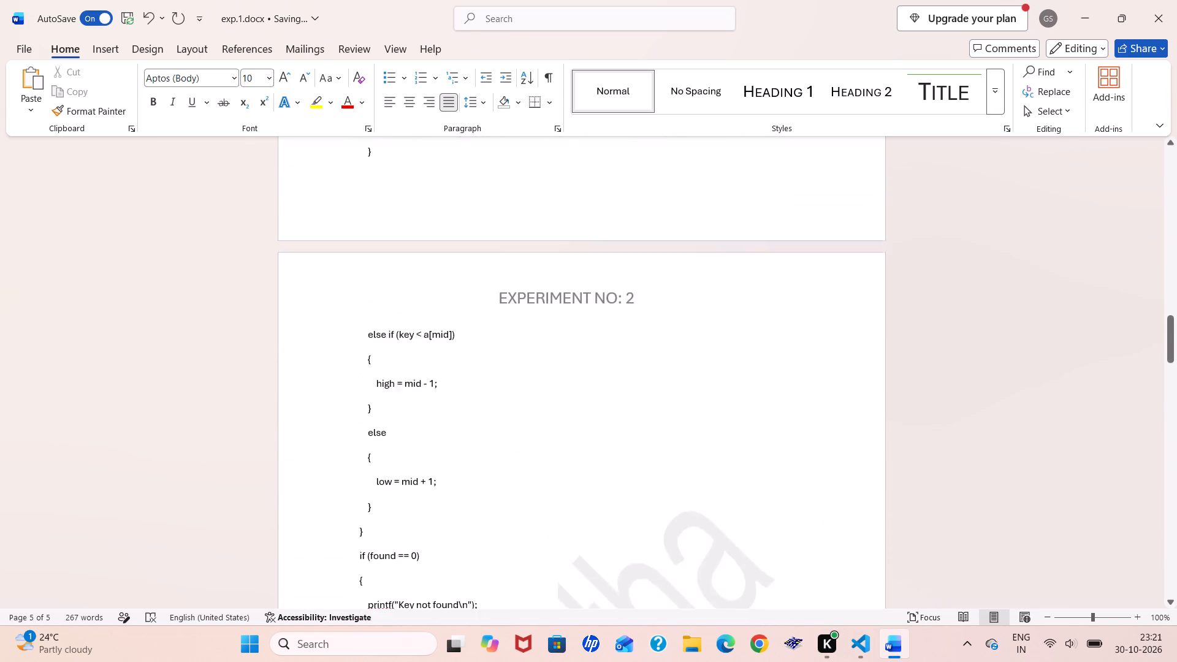
{"action": "scroll", "coordinate": [351, 496], "scroll_direction": "up", "scroll_amount": 4}
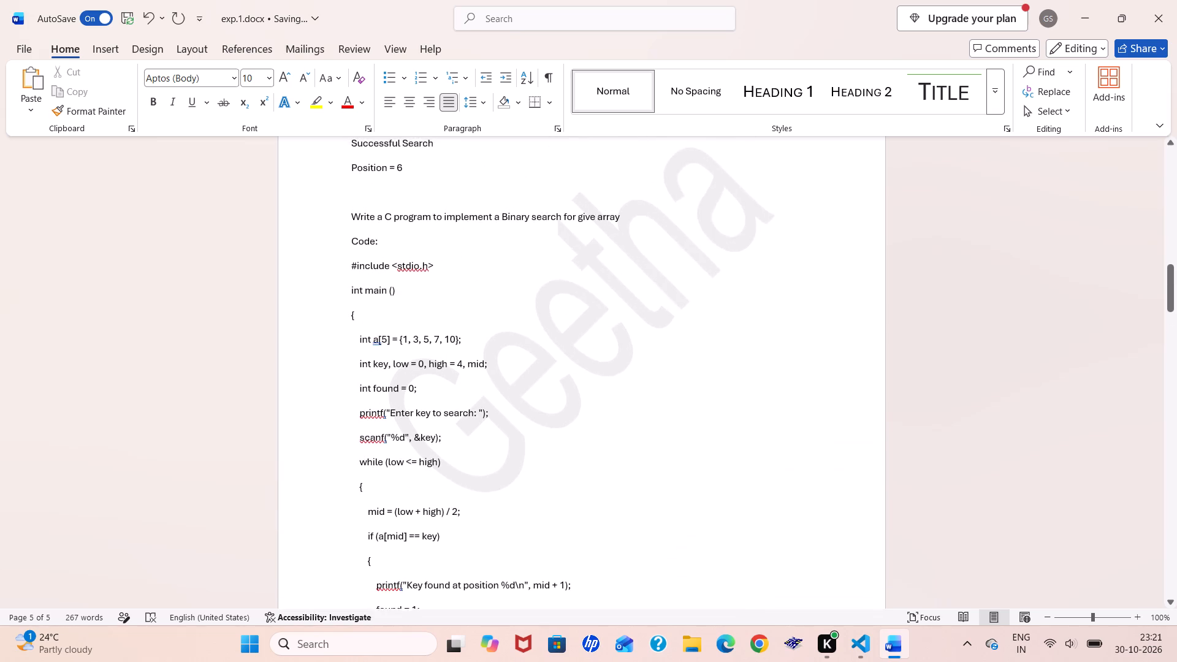
{"action": "scroll", "coordinate": [351, 496], "scroll_direction": "up", "scroll_amount": 4}
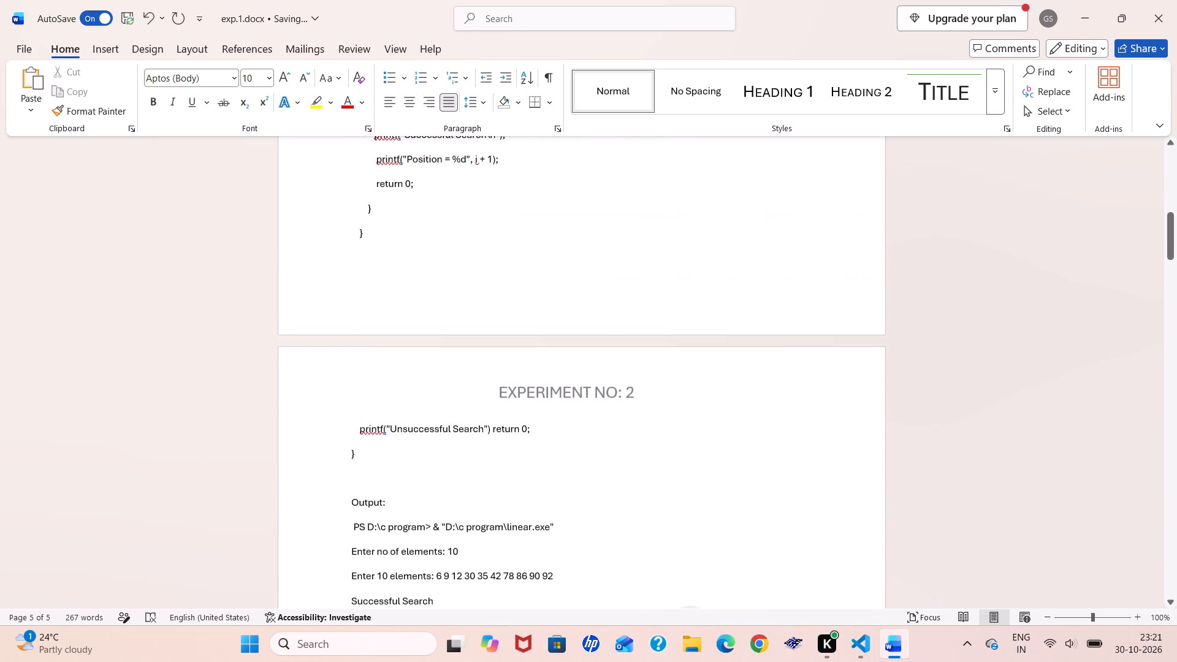
{"action": "scroll", "coordinate": [351, 496], "scroll_direction": "up", "scroll_amount": 8}
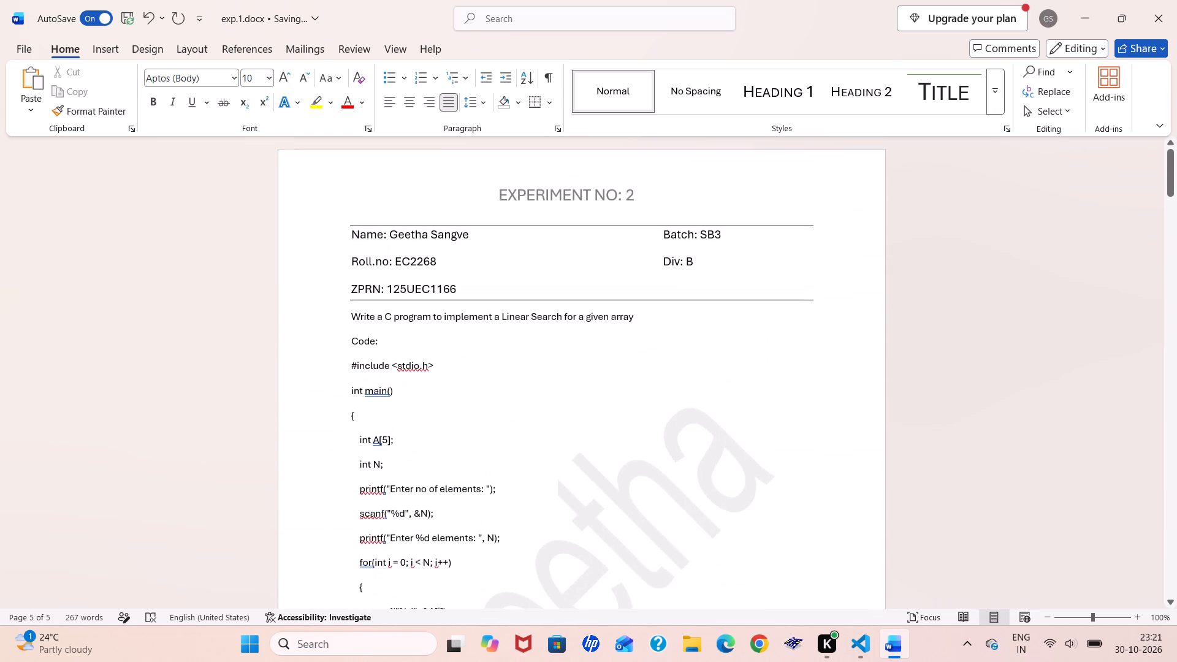
{"action": "scroll", "coordinate": [351, 496], "scroll_direction": "up", "scroll_amount": 1}
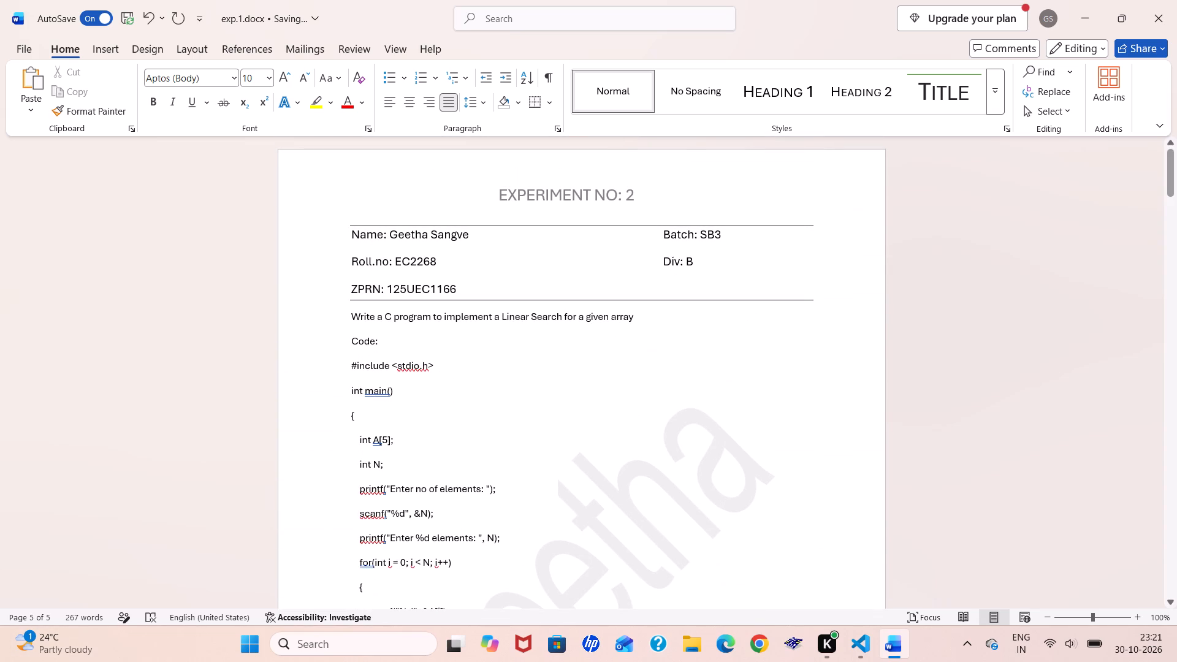
Set the font size to 12 for all text from the Linear Search problem statement through the "Input(Binar :" line.
{"action": "left_click_drag", "start_coordinate": [353, 317], "coordinate": [521, 423]}
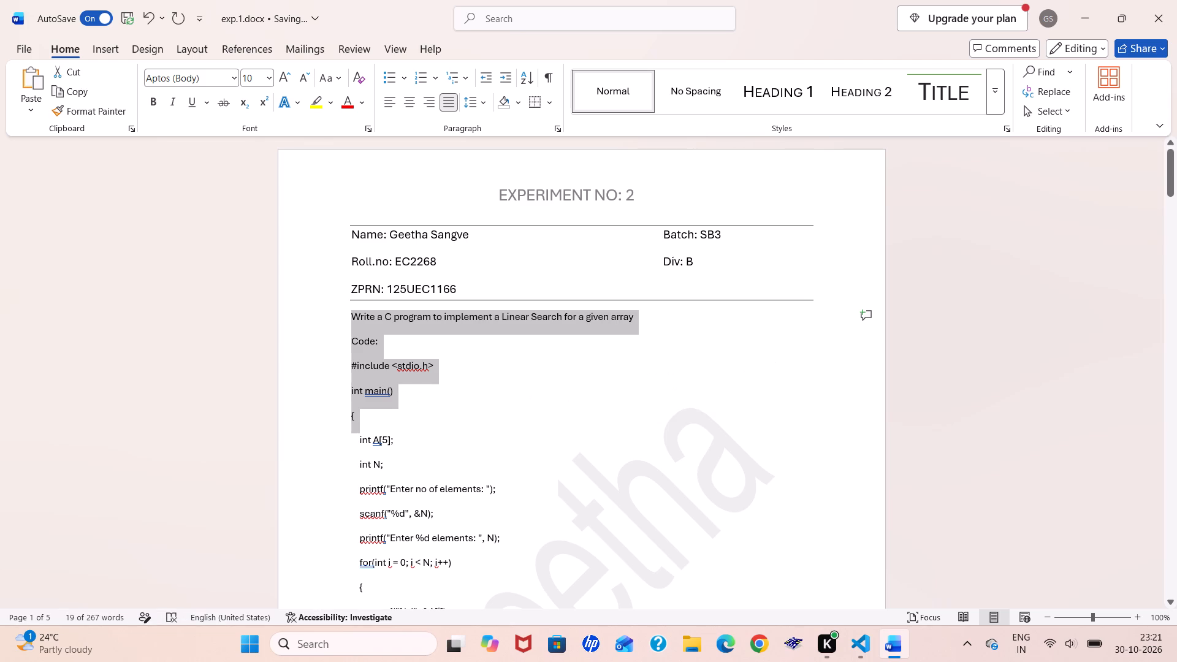
{"action": "left_click_drag", "start_coordinate": [319, 325], "coordinate": [354, 313]}
{"action": "left_click", "coordinate": [354, 313]}
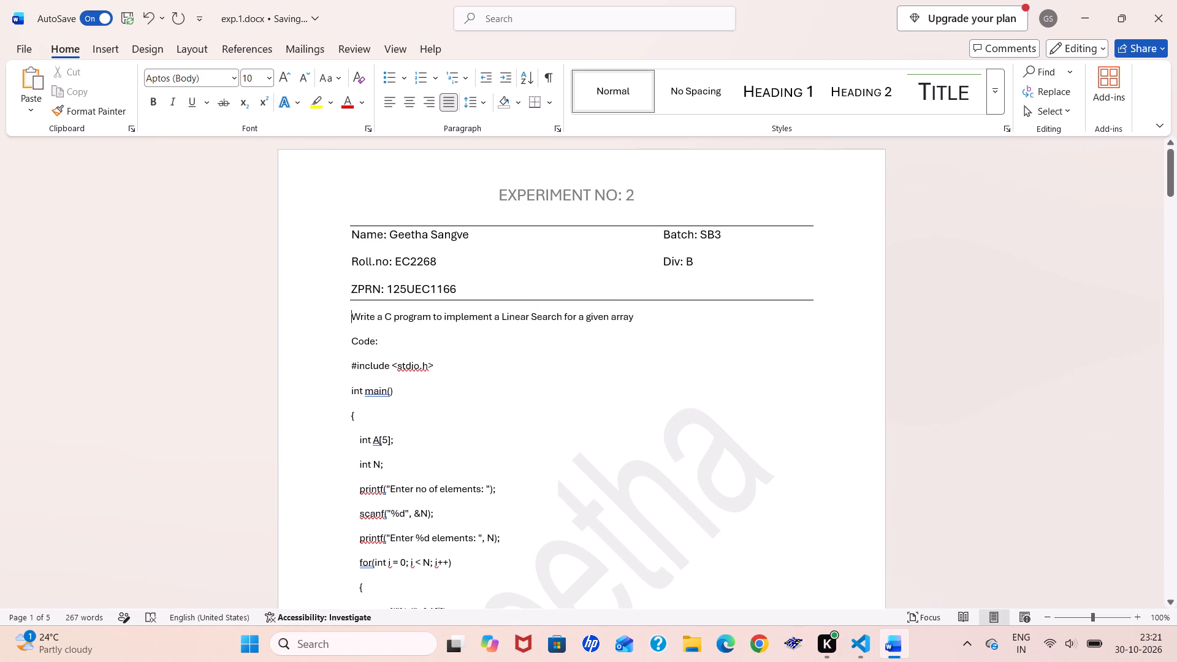
{"action": "left_click_drag", "start_coordinate": [351, 311], "coordinate": [517, 482]}
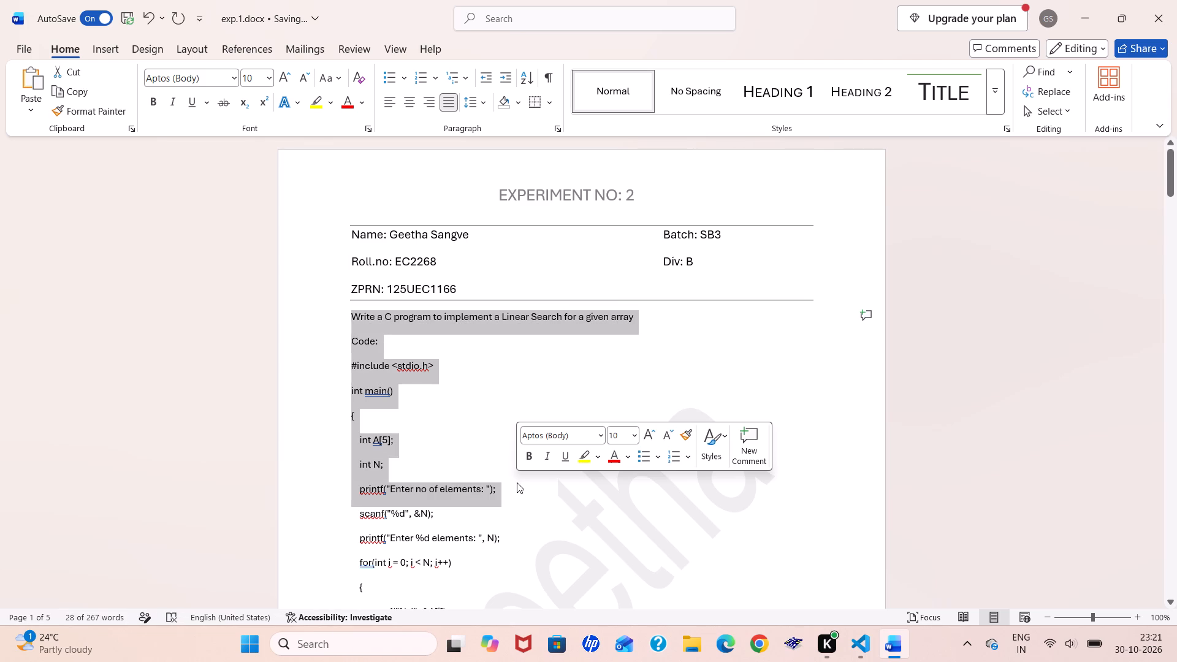
{"action": "left_click_drag", "start_coordinate": [467, 362], "coordinate": [356, 313]}
{"action": "left_click", "coordinate": [356, 313]}
{"action": "left_click_drag", "start_coordinate": [356, 313], "coordinate": [638, 661]}
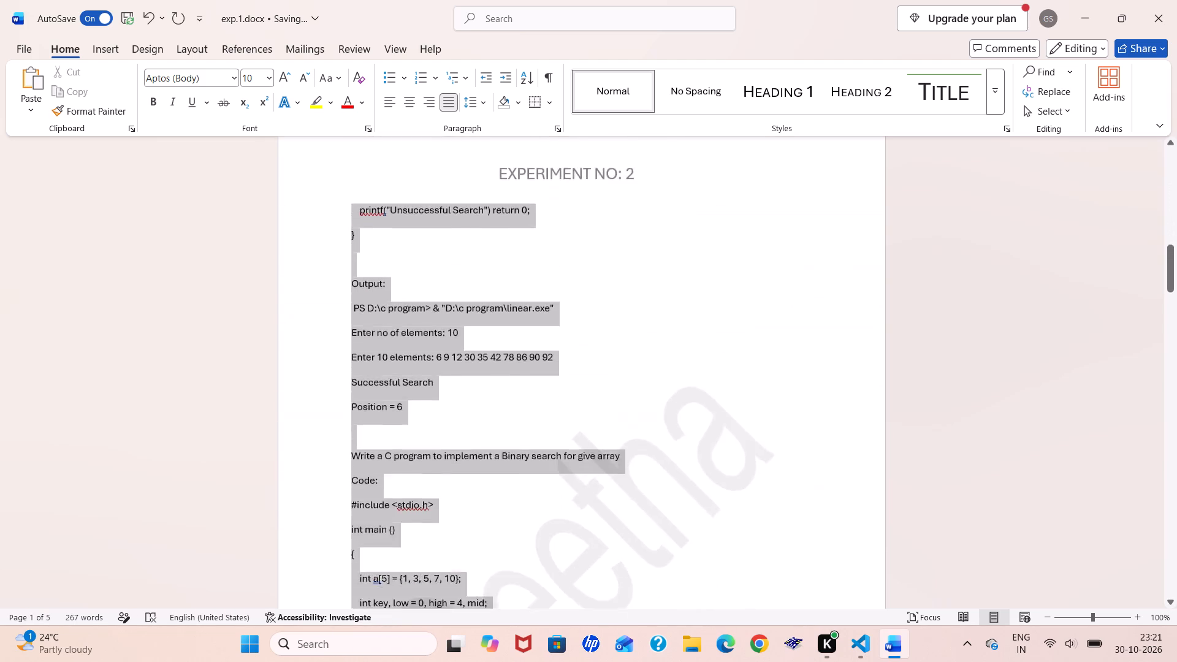
{"action": "left_click_drag", "start_coordinate": [638, 661], "coordinate": [631, 616]}
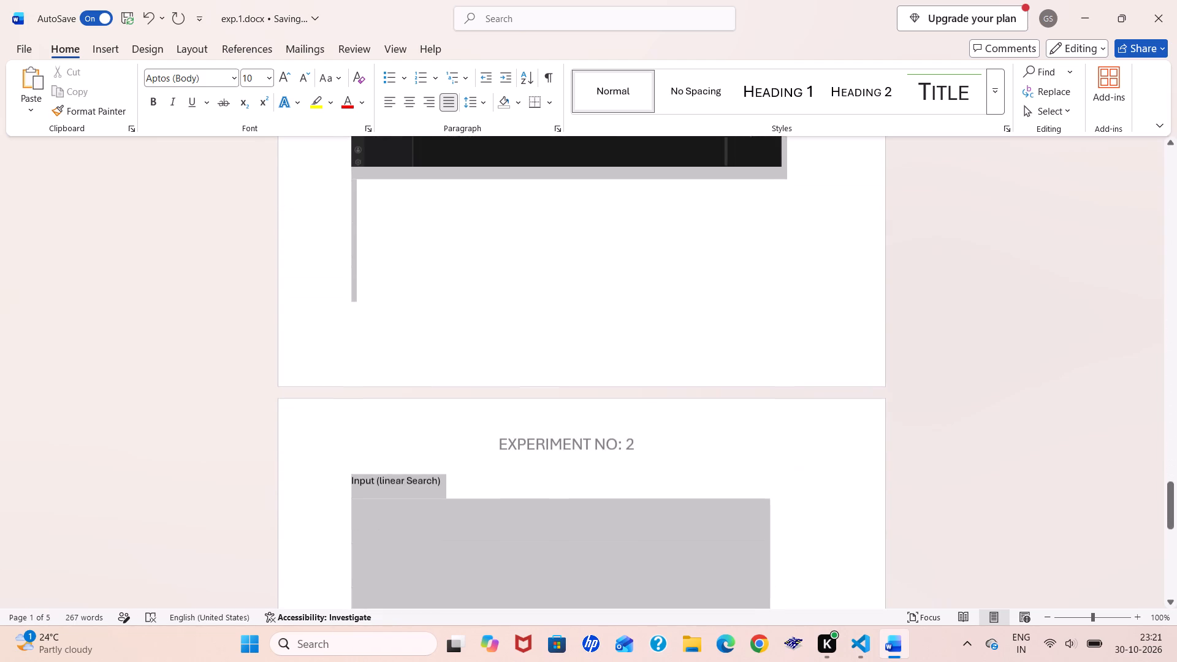
{"action": "left_click_drag", "start_coordinate": [631, 616], "coordinate": [588, 153]}
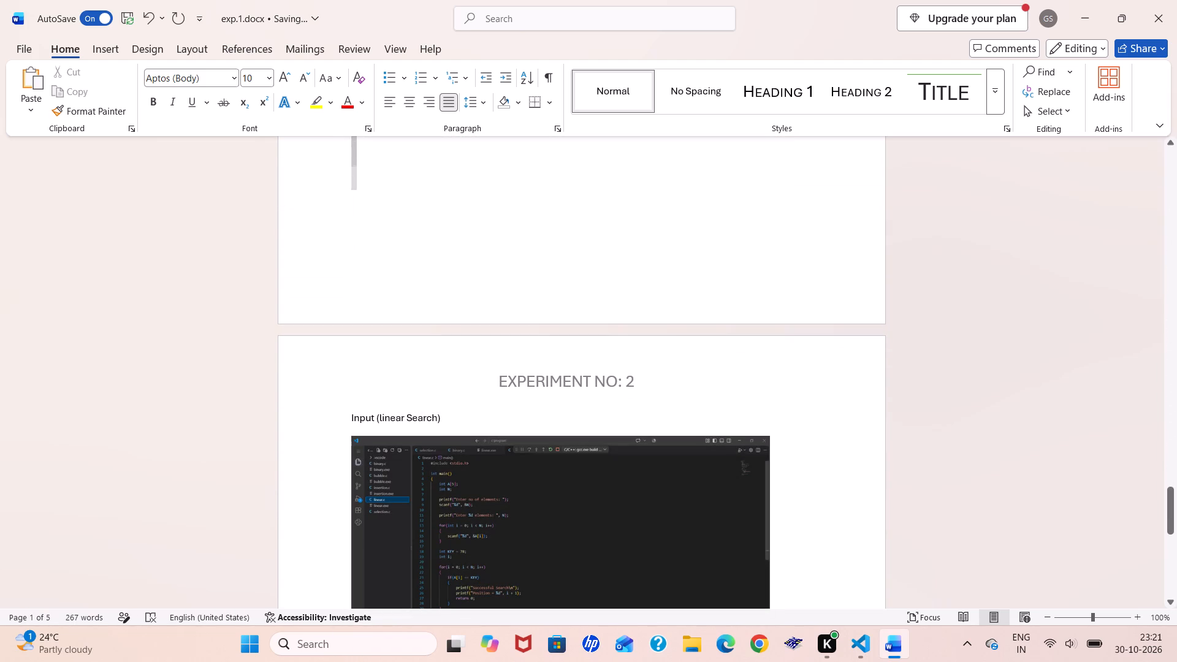
{"action": "left_click_drag", "start_coordinate": [588, 153], "coordinate": [512, 357]}
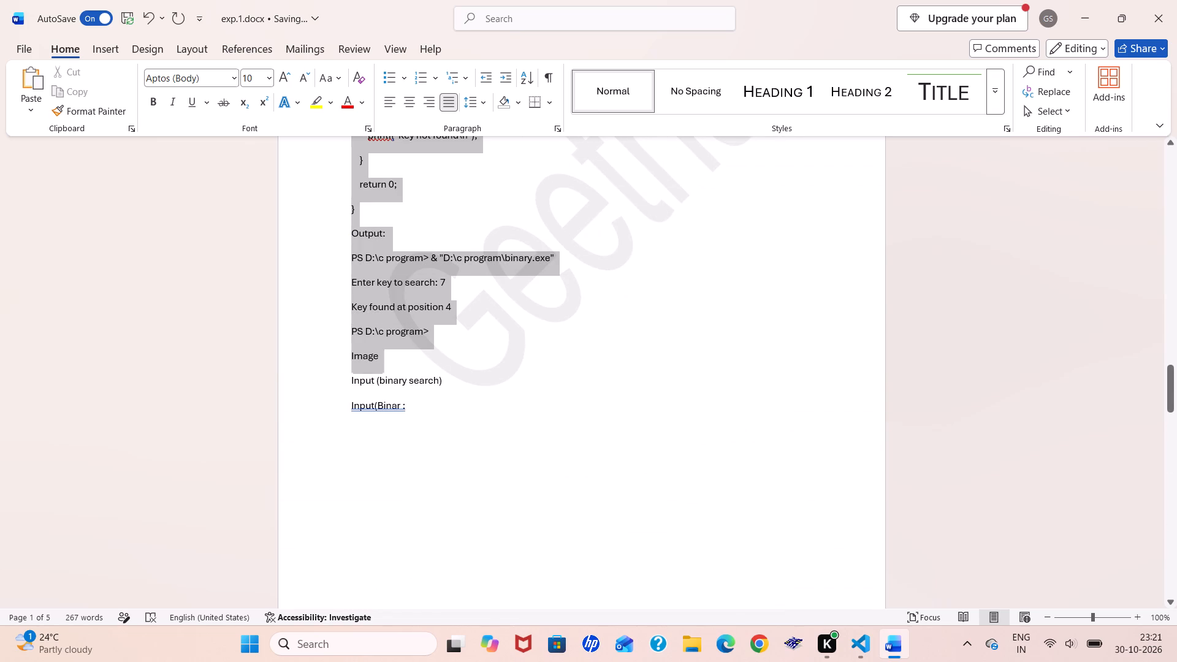
{"action": "left_click_drag", "start_coordinate": [512, 357], "coordinate": [531, 406]}
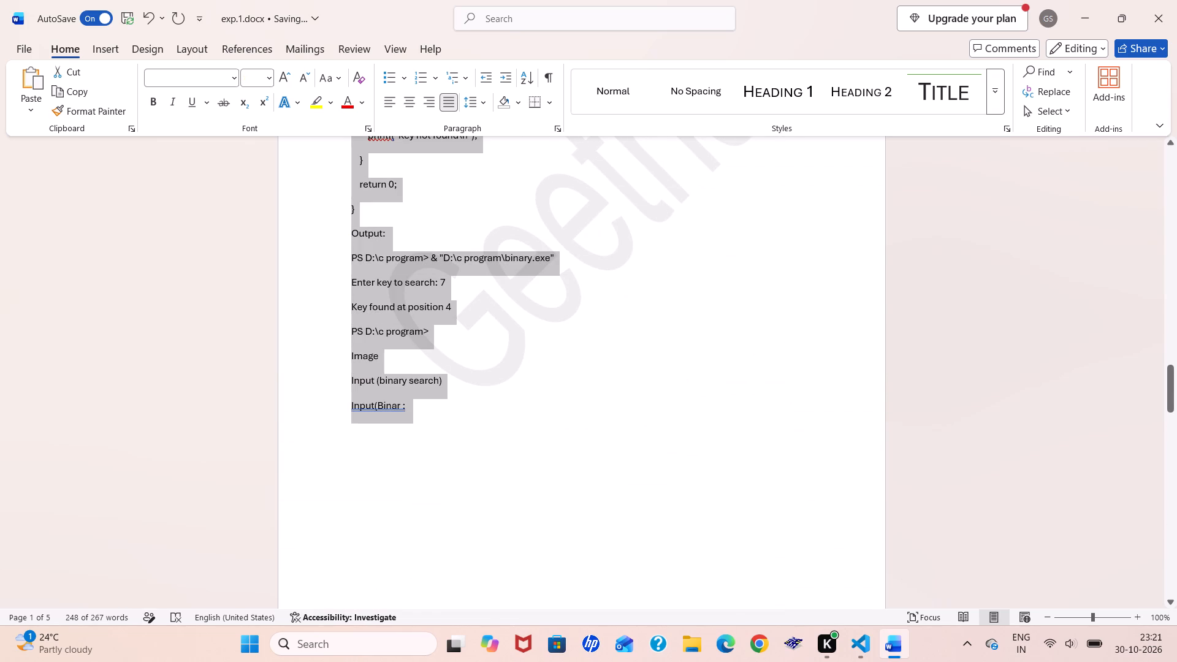
{"action": "left_click", "coordinate": [270, 78]}
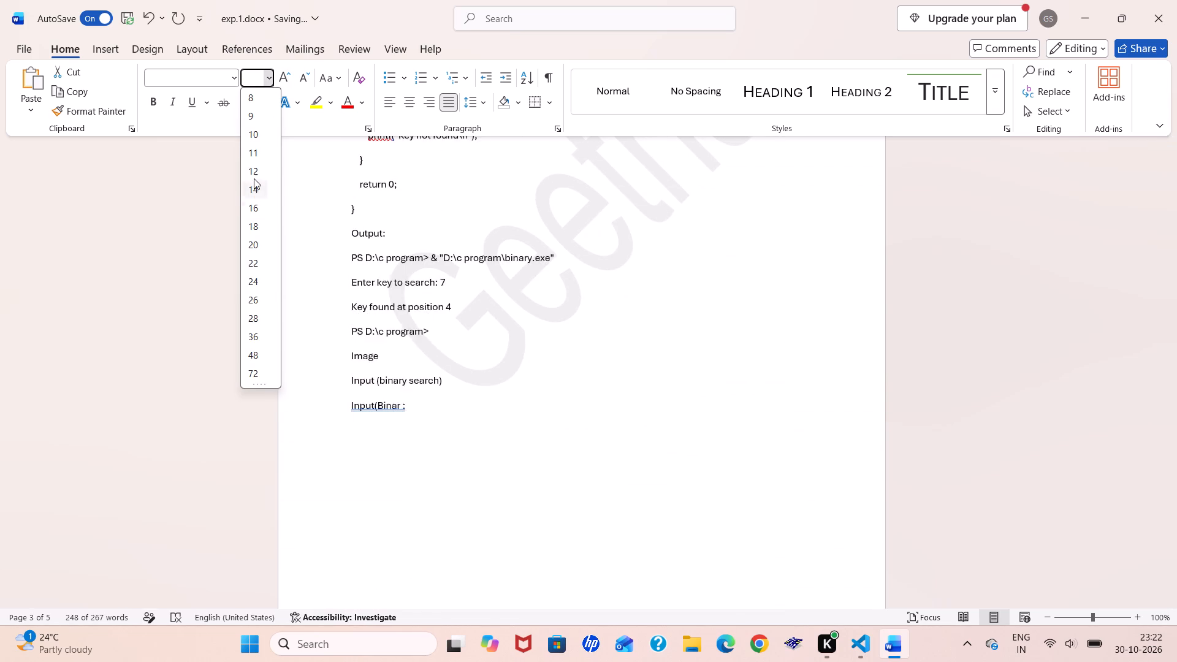
{"action": "left_click", "coordinate": [253, 175]}
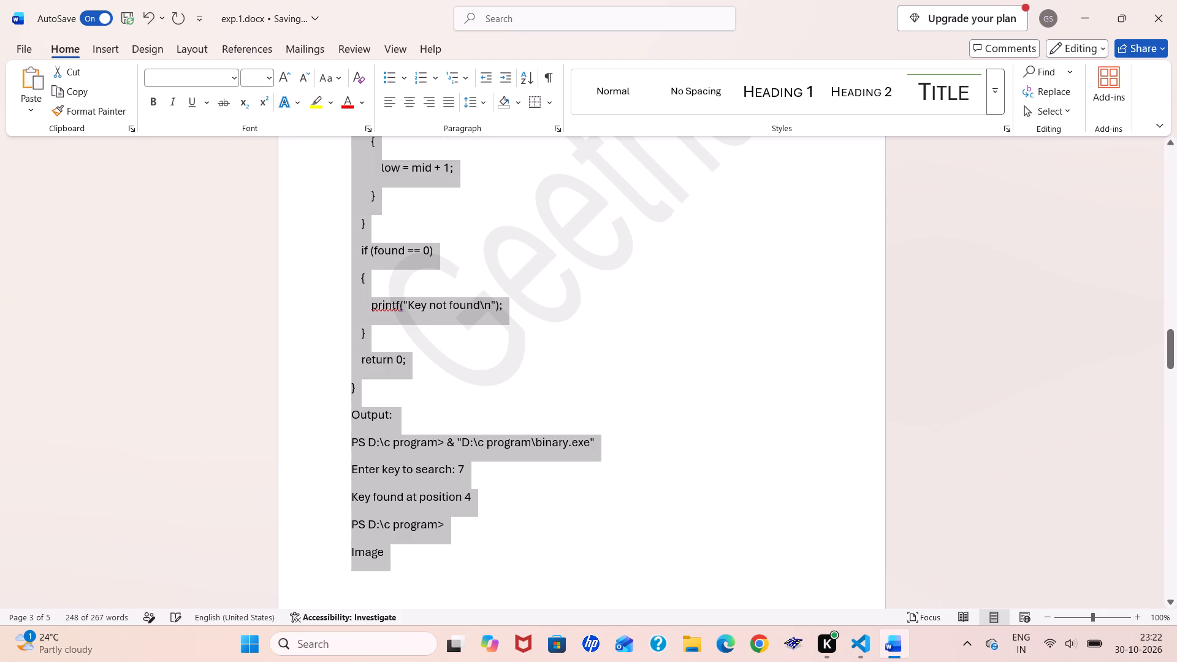
{"action": "left_click", "coordinate": [546, 325]}
Delete the blank line between the linear search code's closing brace and its "Output:" label.
{"action": "scroll", "coordinate": [546, 325], "scroll_direction": "down", "scroll_amount": 3}
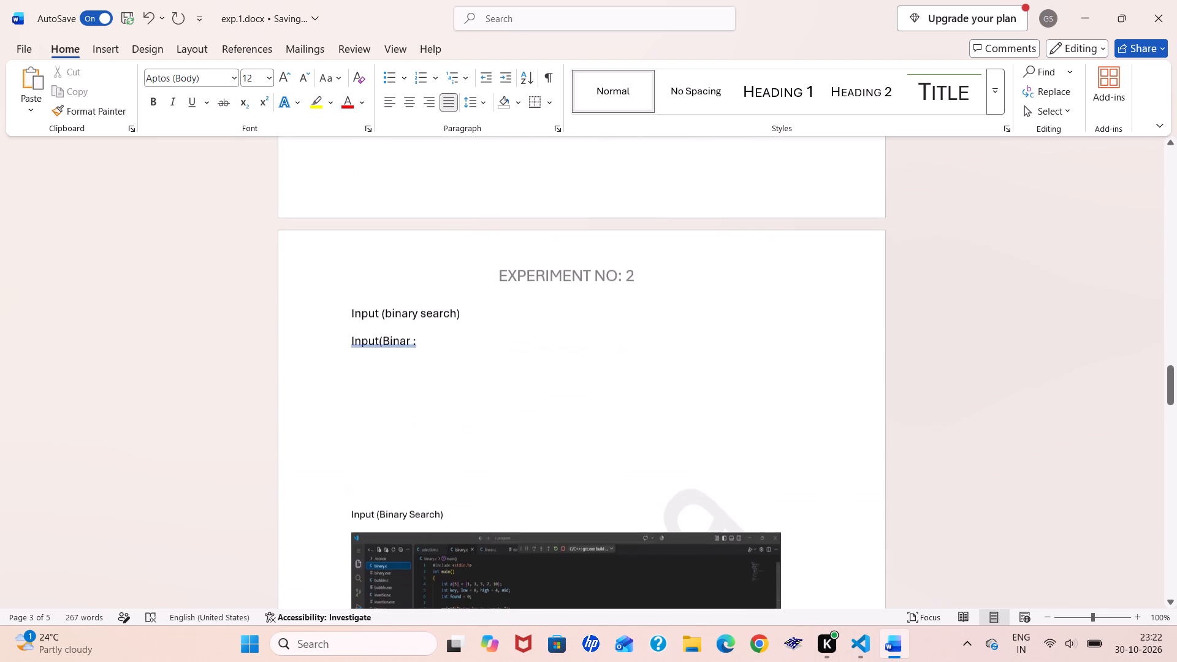
{"action": "scroll", "coordinate": [377, 447], "scroll_direction": "up", "scroll_amount": 1}
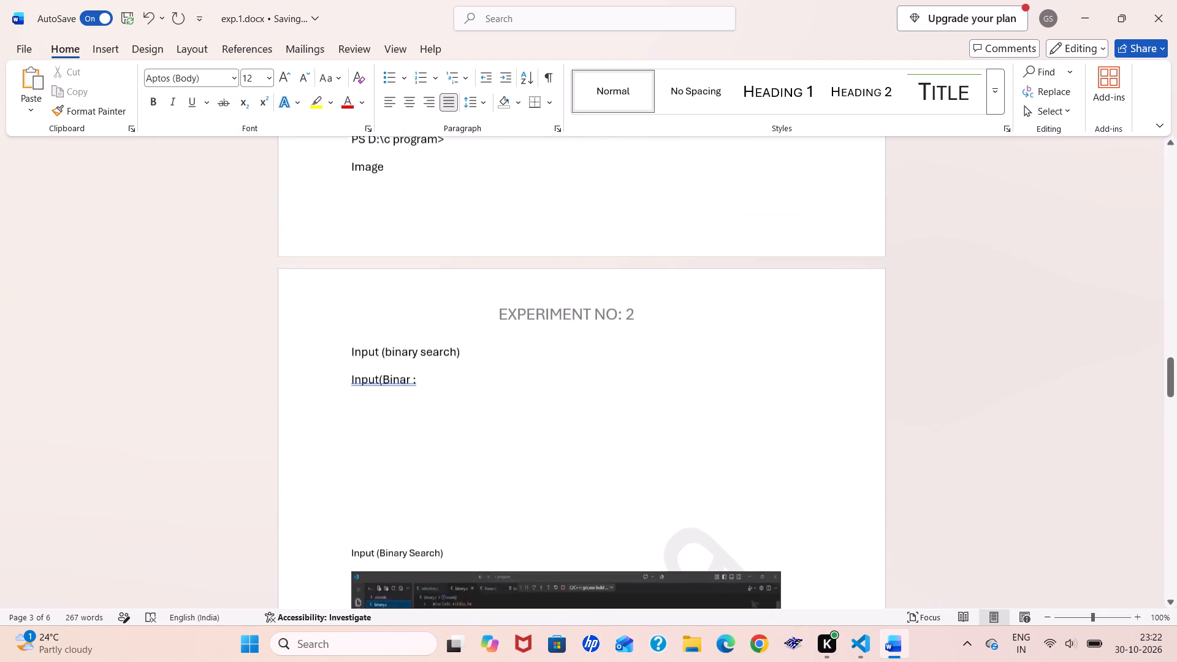
{"action": "scroll", "coordinate": [377, 447], "scroll_direction": "up", "scroll_amount": 4}
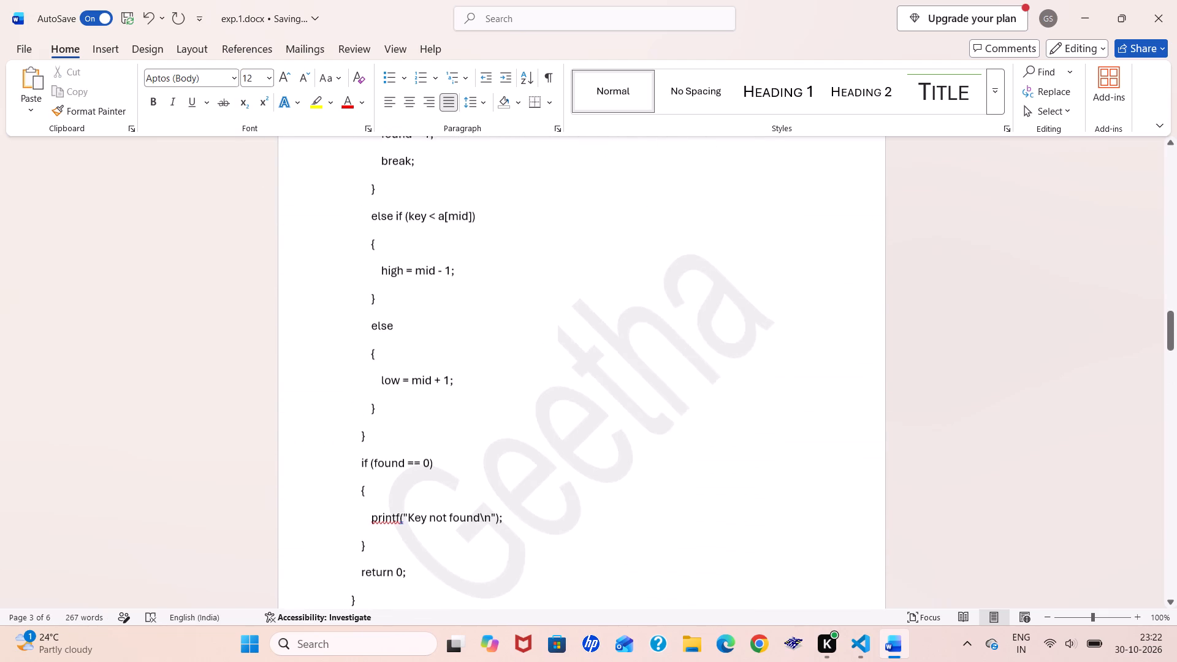
{"action": "scroll", "coordinate": [377, 447], "scroll_direction": "up", "scroll_amount": 4}
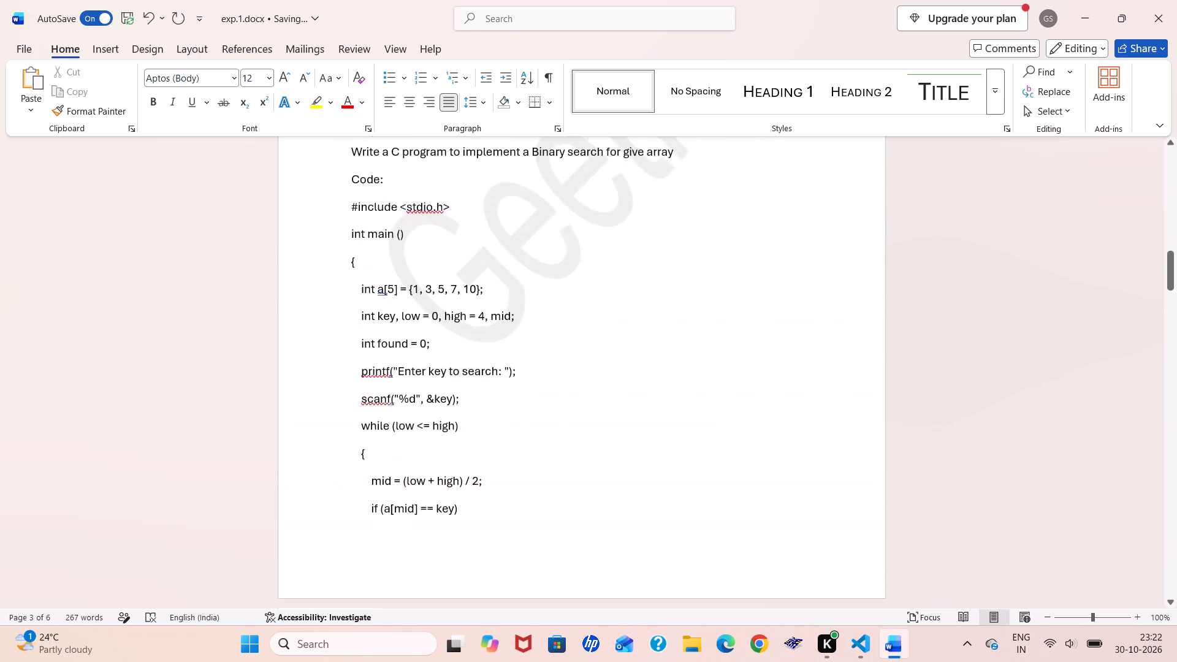
{"action": "scroll", "coordinate": [377, 447], "scroll_direction": "up", "scroll_amount": 2}
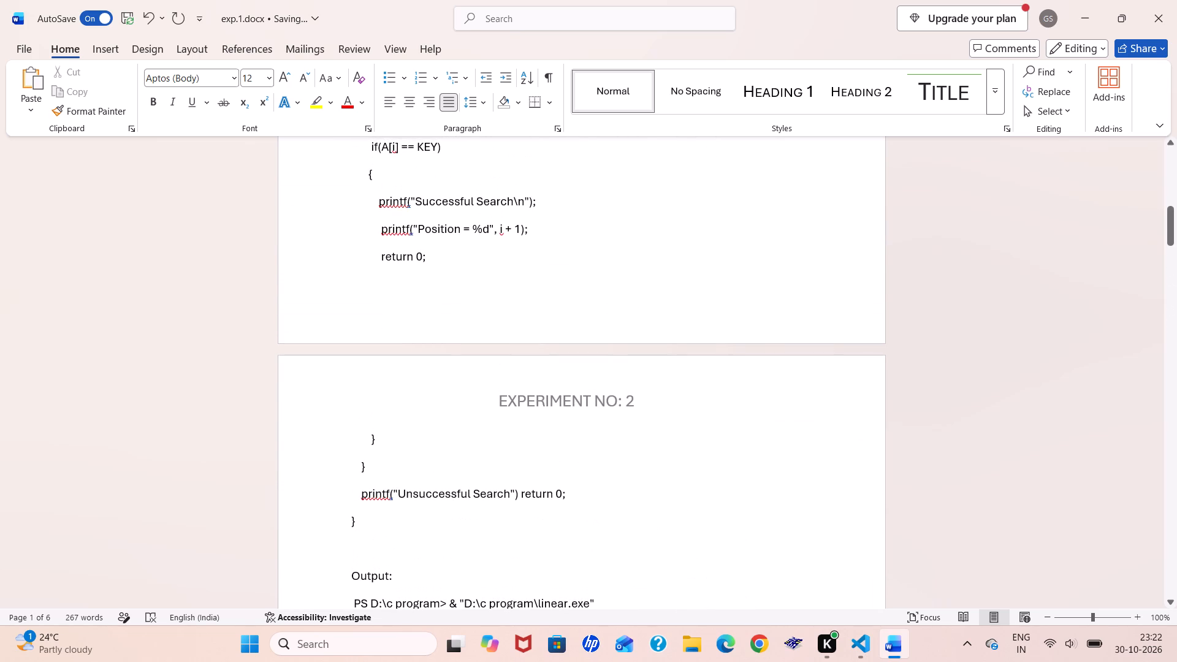
{"action": "left_click", "coordinate": [357, 558]}
{"action": "key", "text": "BackSpace"}
Delete the blank line between "Position = 6" and the Binary search problem statement.
{"action": "scroll", "coordinate": [357, 558], "scroll_direction": "down", "scroll_amount": 1}
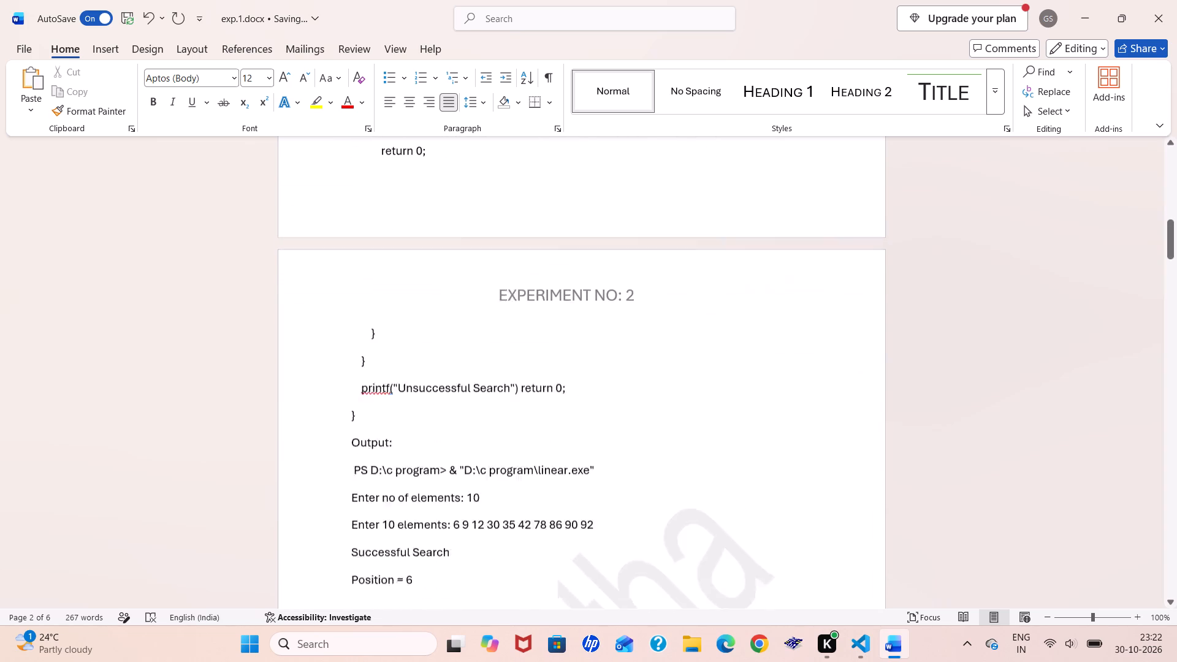
{"action": "scroll", "coordinate": [357, 558], "scroll_direction": "down", "scroll_amount": 2}
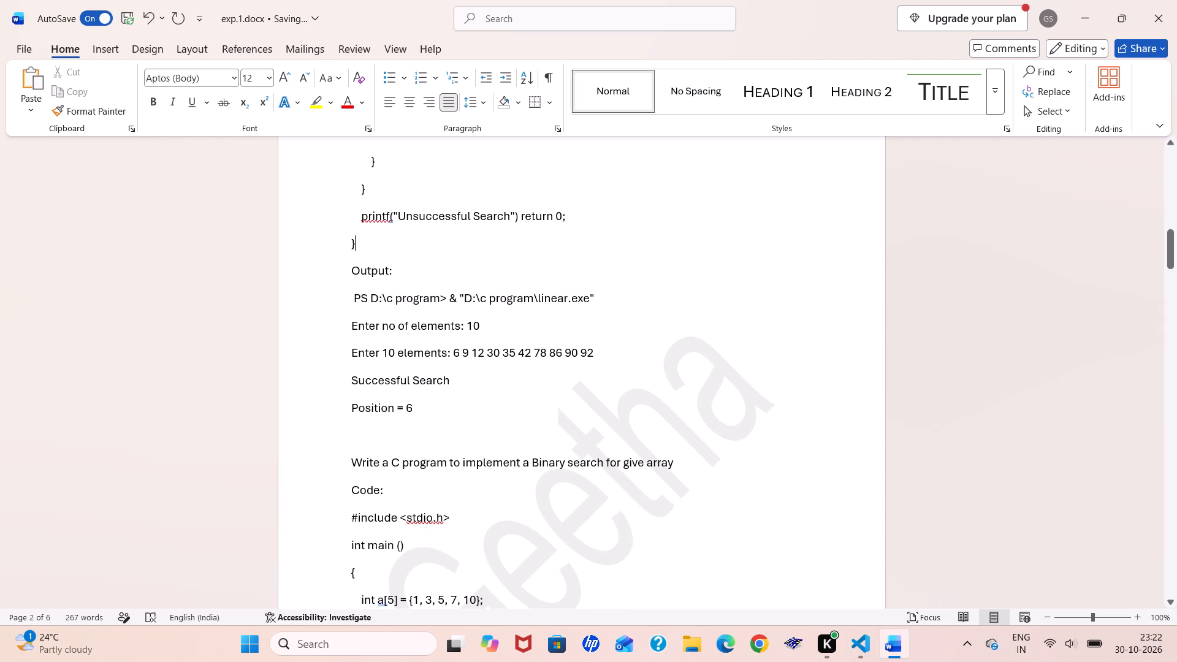
{"action": "left_click", "coordinate": [359, 443]}
{"action": "key", "text": "BackSpace"}
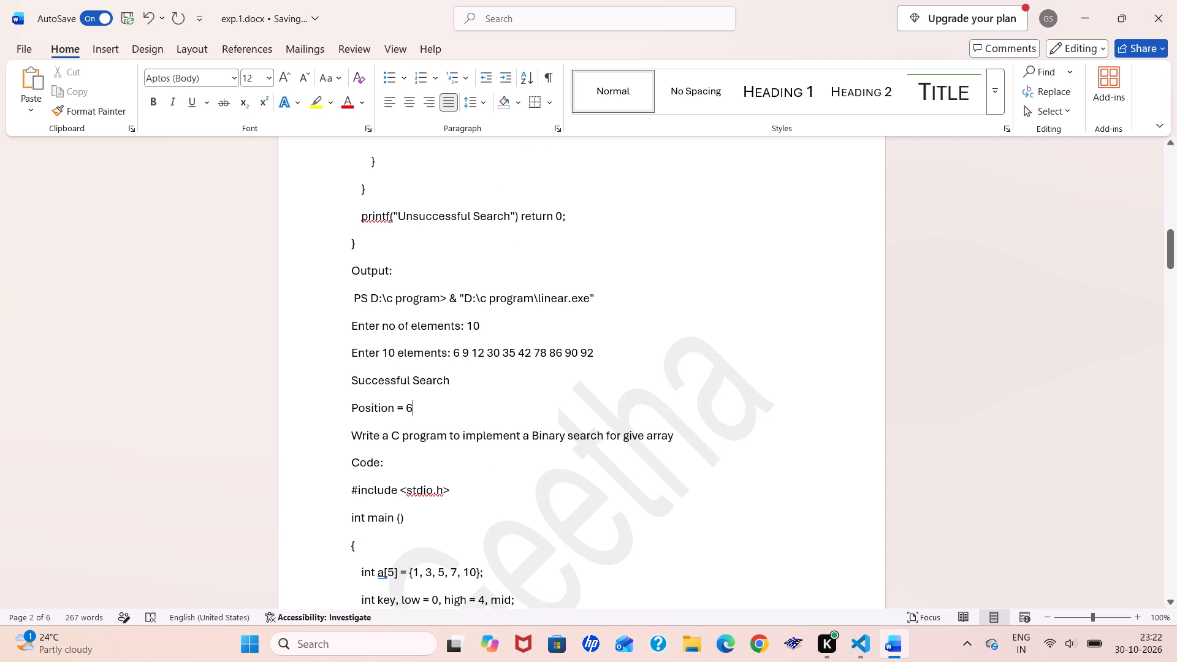
Make the "Write a C program to implement a Binary search for give array" line bold at font size 14.
{"action": "left_click", "coordinate": [350, 430]}
{"action": "left_click_drag", "start_coordinate": [356, 433], "coordinate": [358, 433]}
{"action": "left_click_drag", "start_coordinate": [358, 433], "coordinate": [711, 449]}
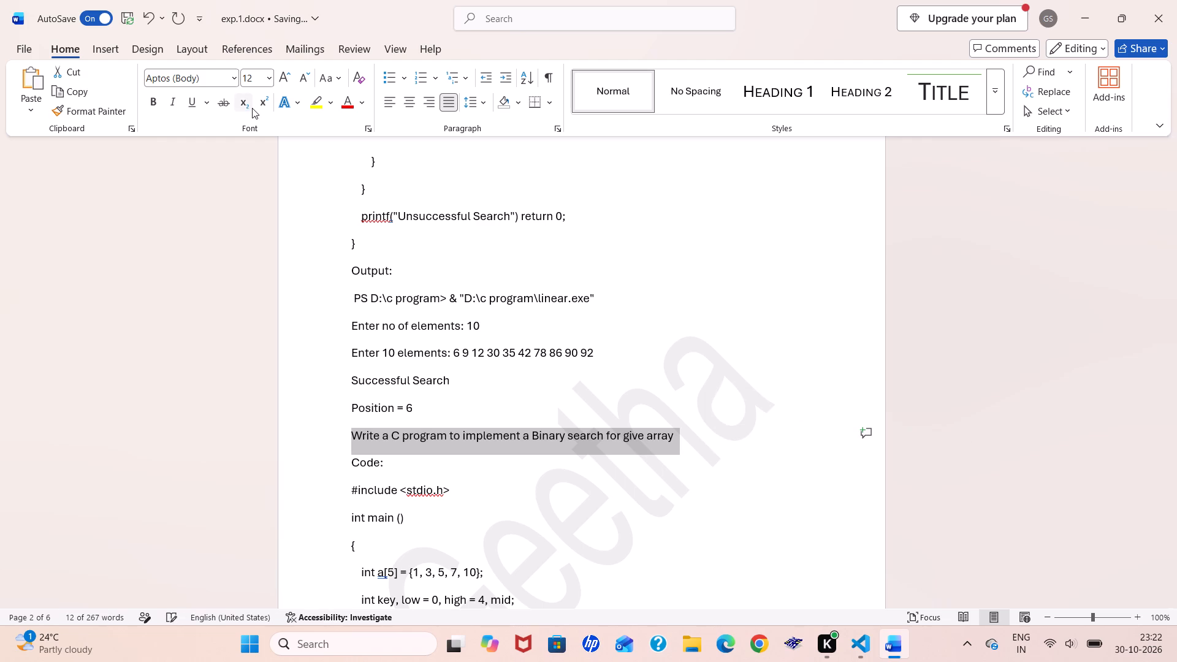
{"action": "left_click", "coordinate": [161, 101]}
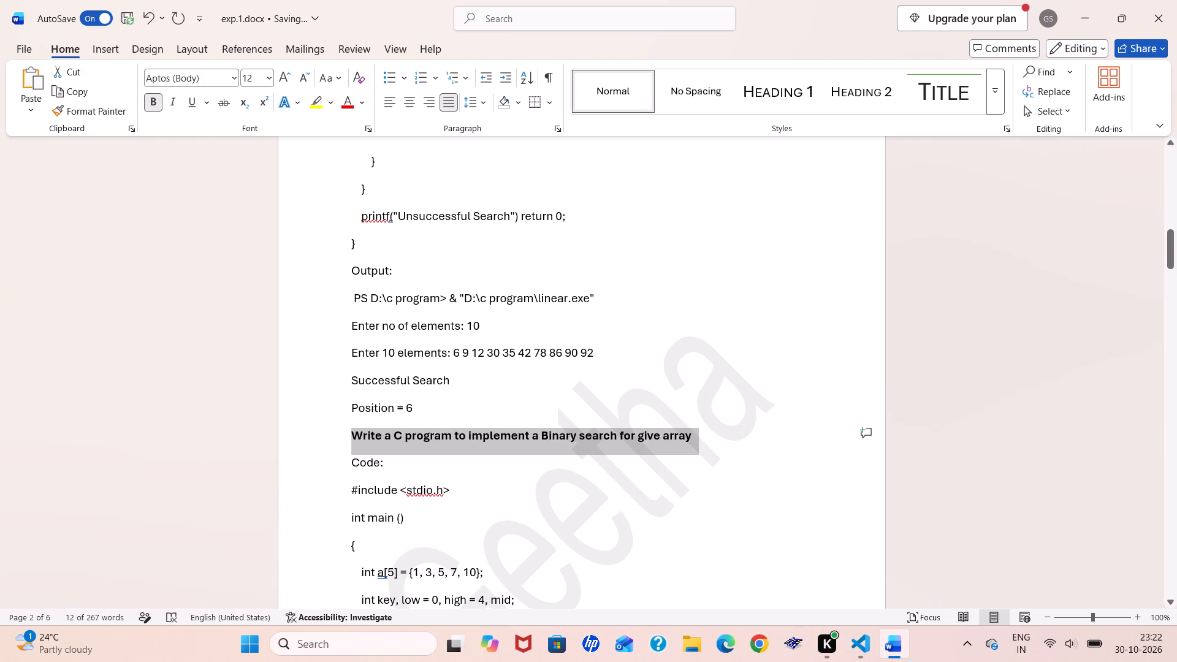
{"action": "left_click", "coordinate": [268, 78]}
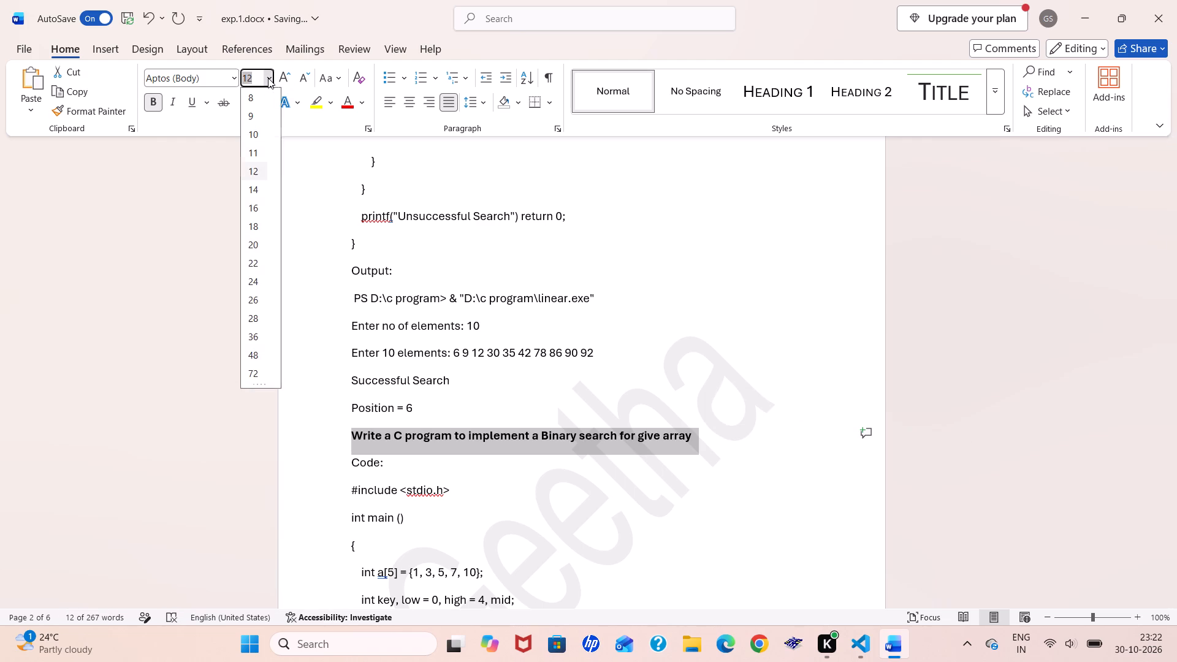
{"action": "left_click", "coordinate": [259, 188]}
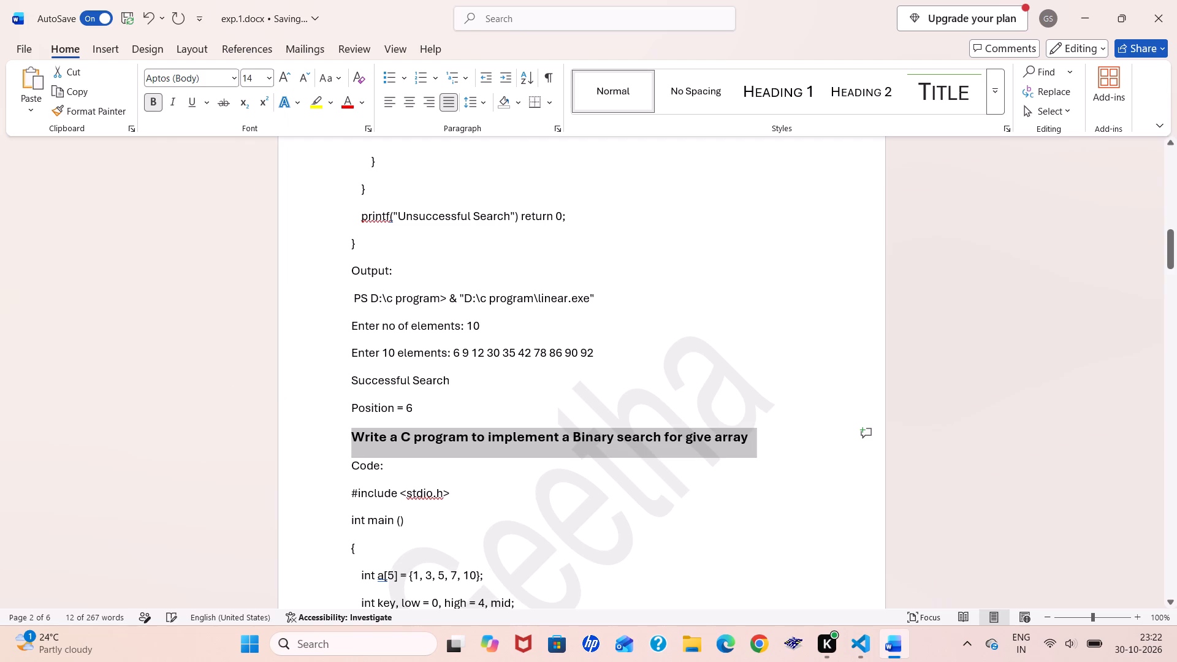
Remove the bold formatting from the "Write a C program to implement a Binary search for give array" line.
{"action": "left_click", "coordinate": [147, 97]}
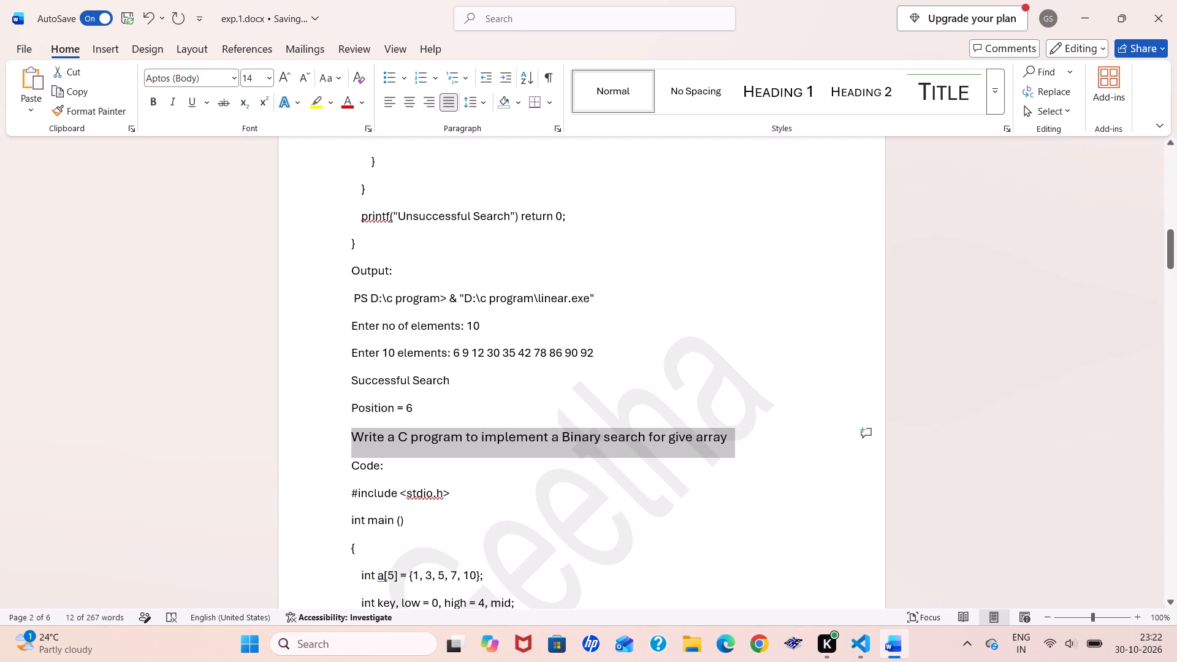
Make the "Code:" label of the binary search and the "Output:" label of the linear search bold.
{"action": "left_click_drag", "start_coordinate": [349, 466], "coordinate": [396, 466]}
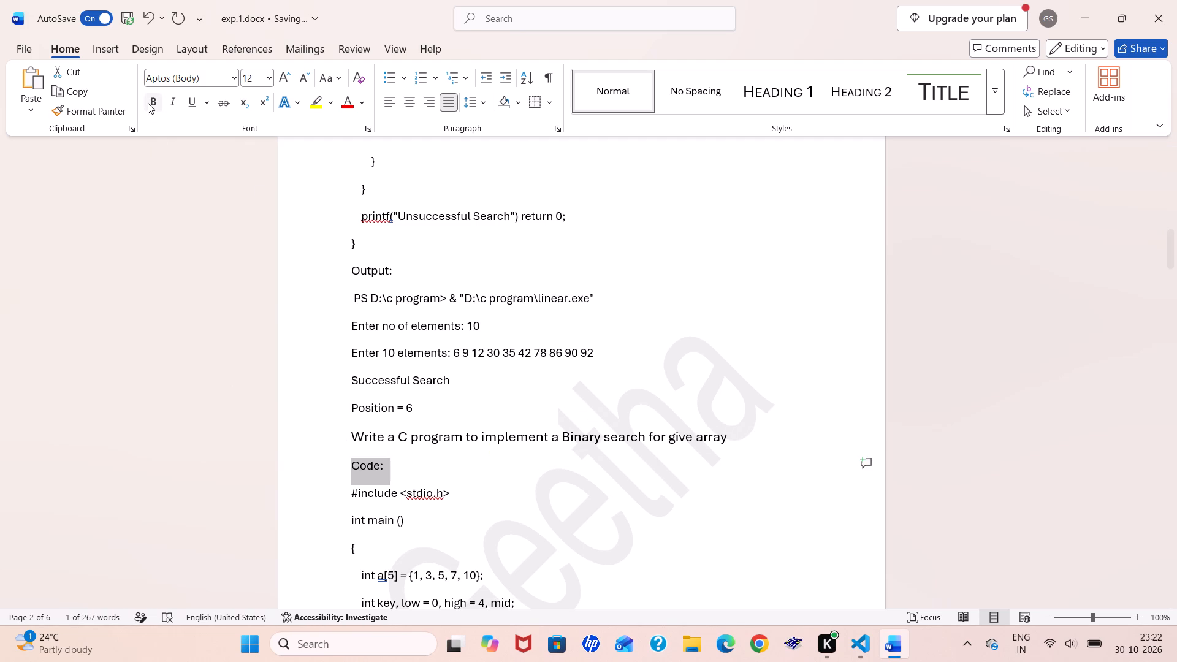
{"action": "left_click", "coordinate": [148, 103]}
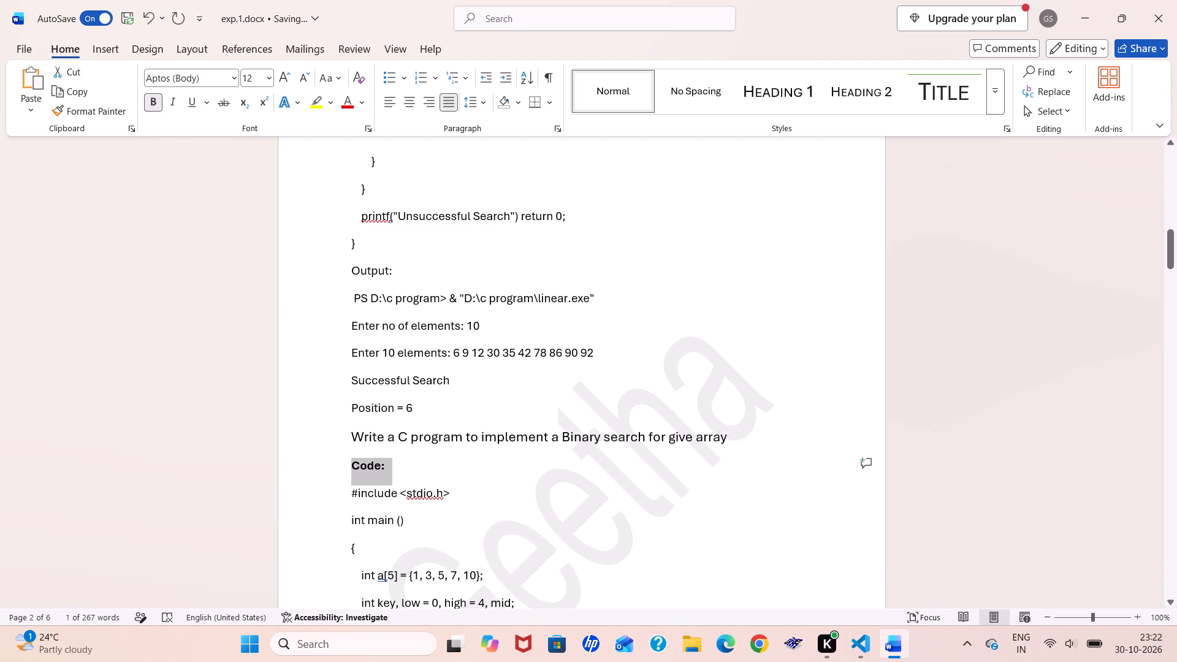
{"action": "left_click_drag", "start_coordinate": [354, 270], "coordinate": [418, 271]}
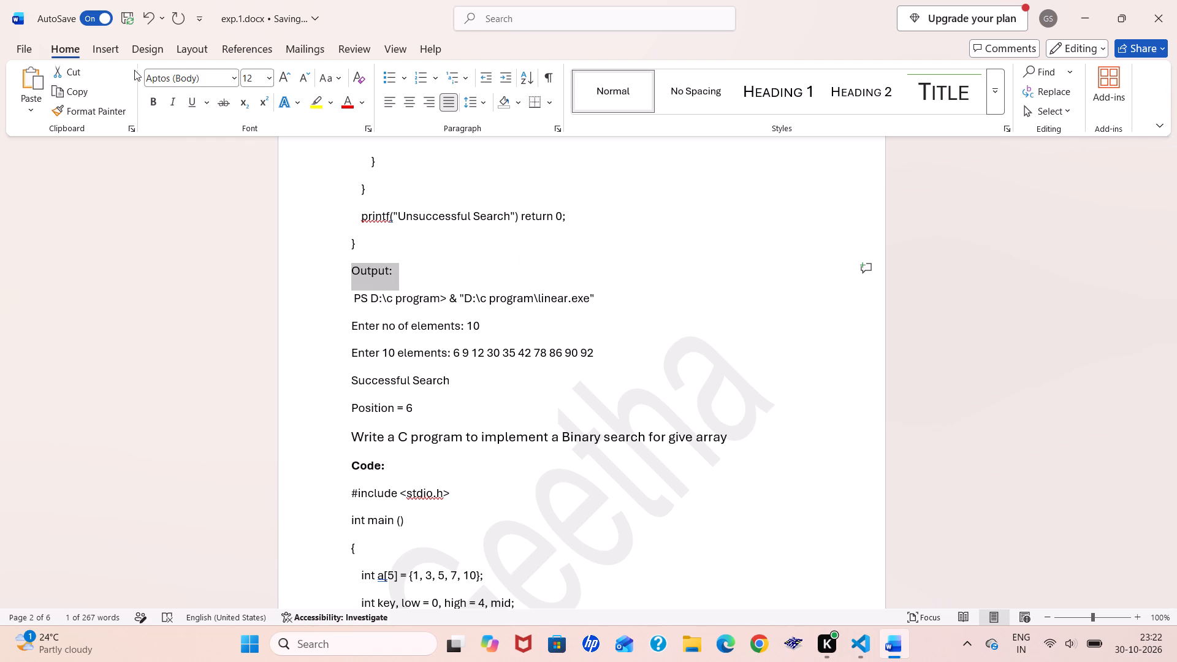
{"action": "left_click", "coordinate": [150, 104]}
Make the "Output:" label below the binary search code bold.
{"action": "scroll", "coordinate": [429, 427], "scroll_direction": "down", "scroll_amount": 1}
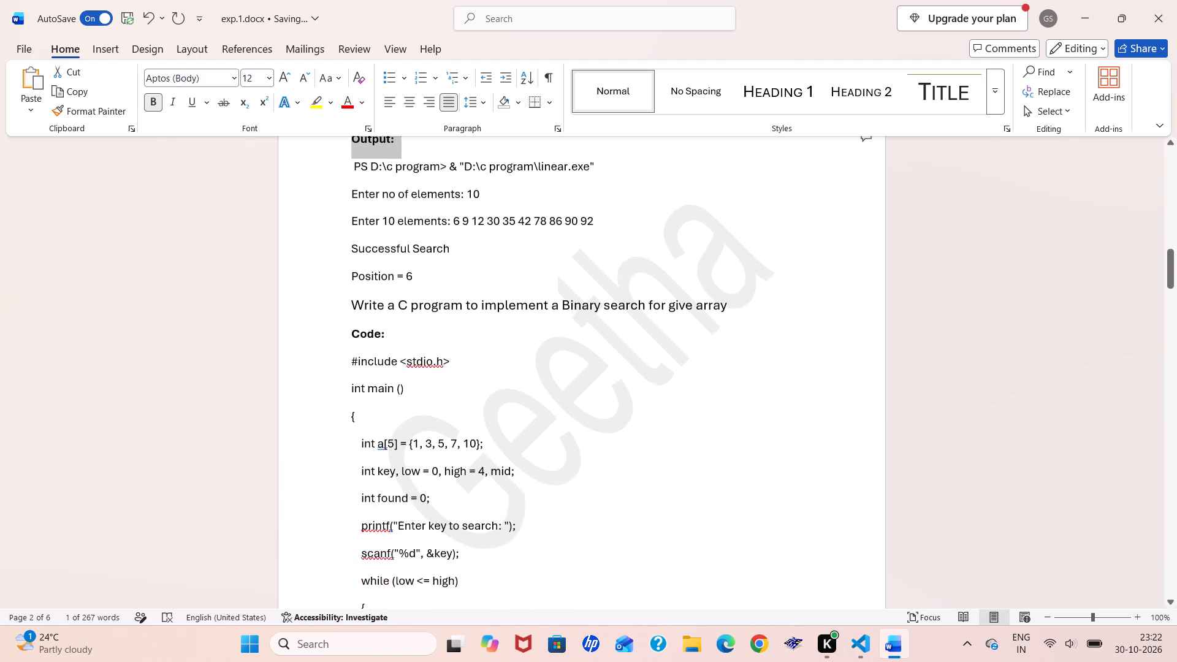
{"action": "scroll", "coordinate": [429, 427], "scroll_direction": "down", "scroll_amount": 4}
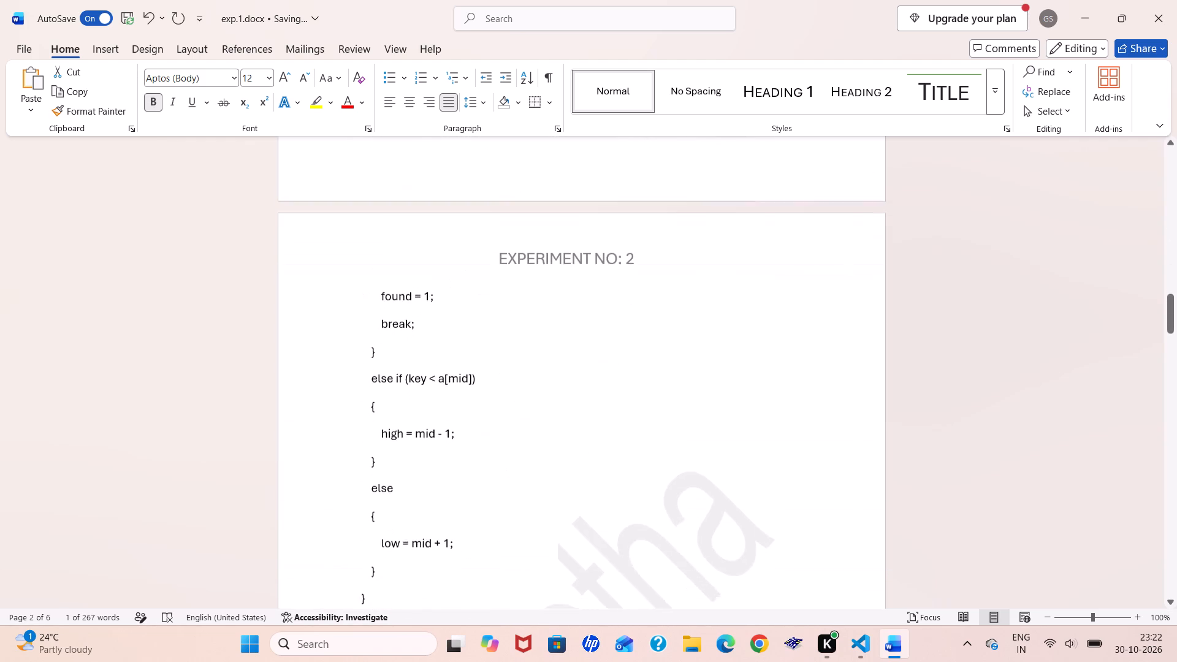
{"action": "scroll", "coordinate": [429, 427], "scroll_direction": "down", "scroll_amount": 3}
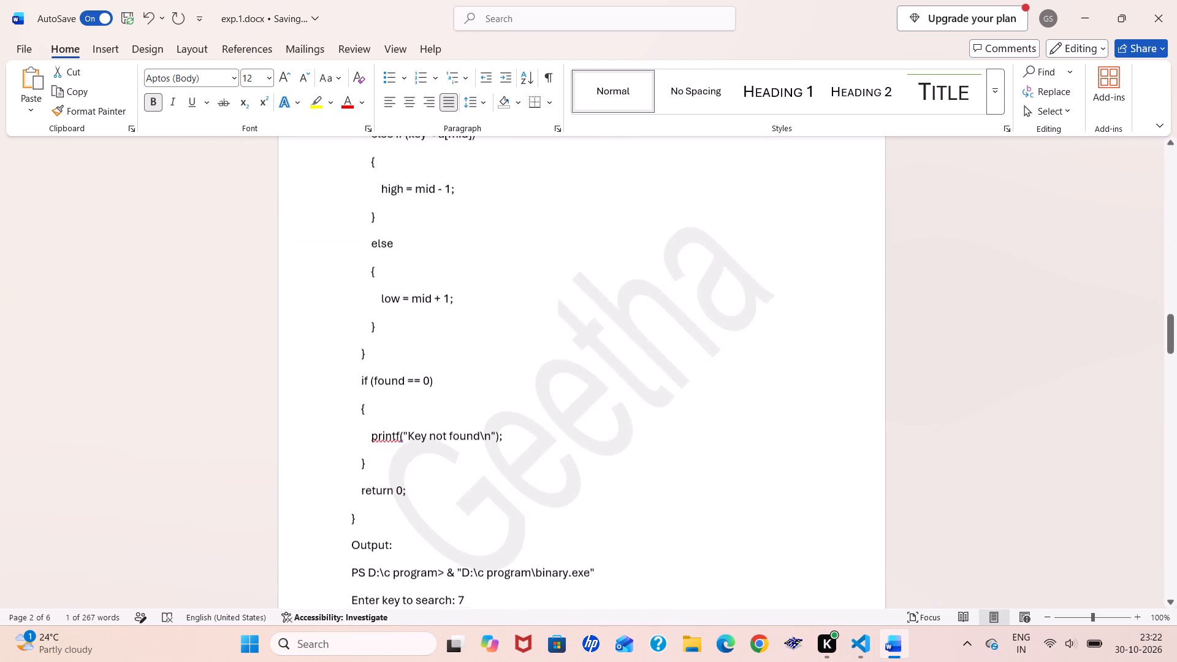
{"action": "scroll", "coordinate": [429, 427], "scroll_direction": "down", "scroll_amount": 1}
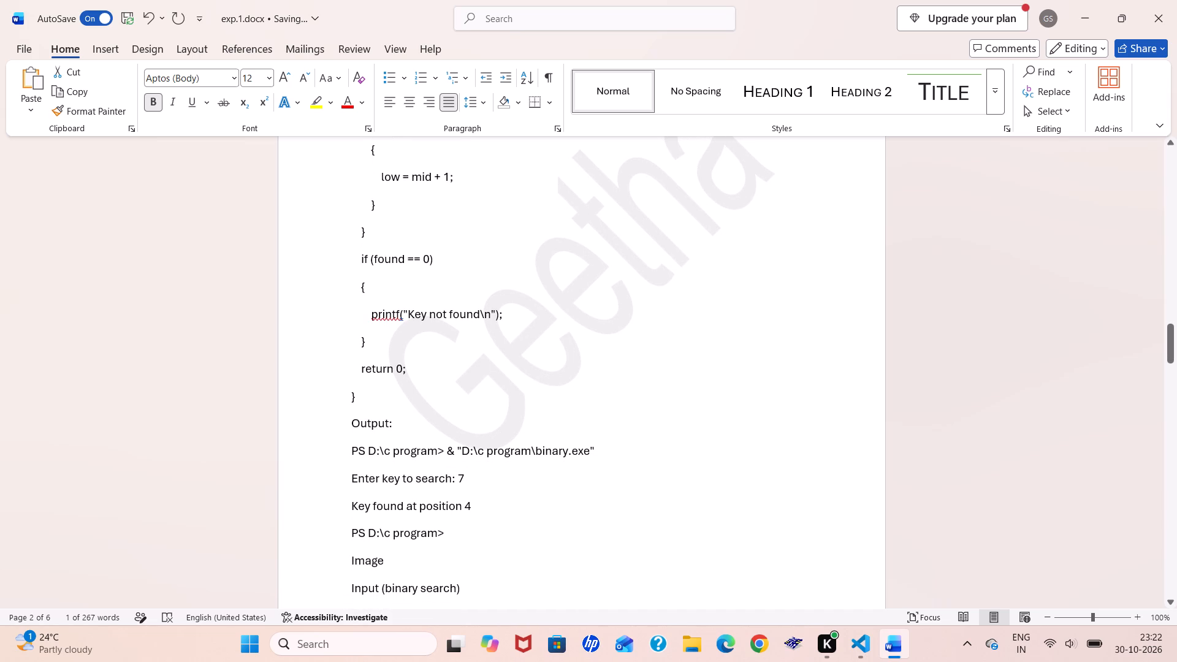
{"action": "left_click_drag", "start_coordinate": [352, 423], "coordinate": [395, 427]}
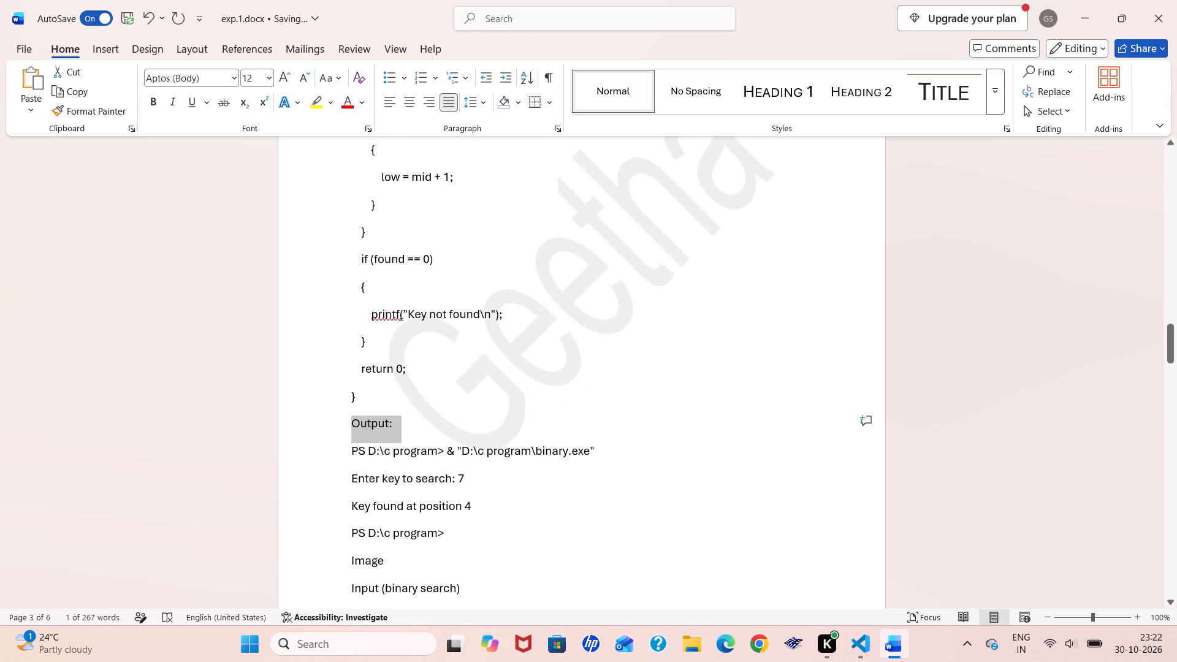
{"action": "left_click", "coordinate": [149, 105]}
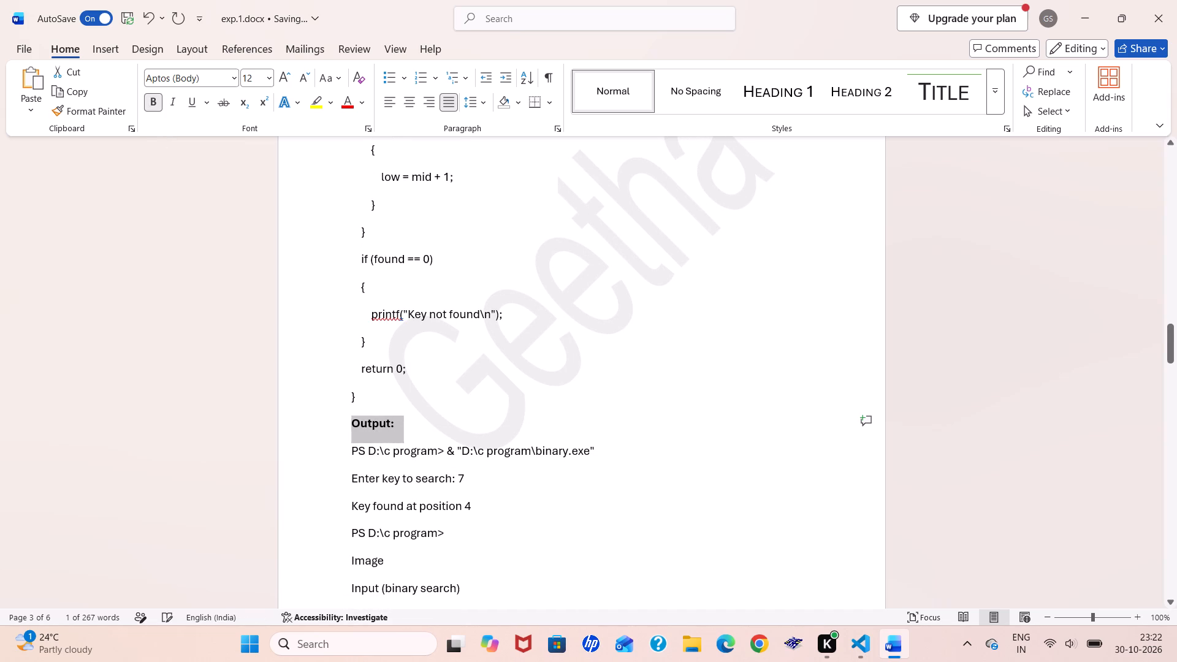
Delete the blank lines between "Input(Binar :" and the "Input (Binary Search)" caption above the code screenshot.
{"action": "scroll", "coordinate": [294, 371], "scroll_direction": "down", "scroll_amount": 4}
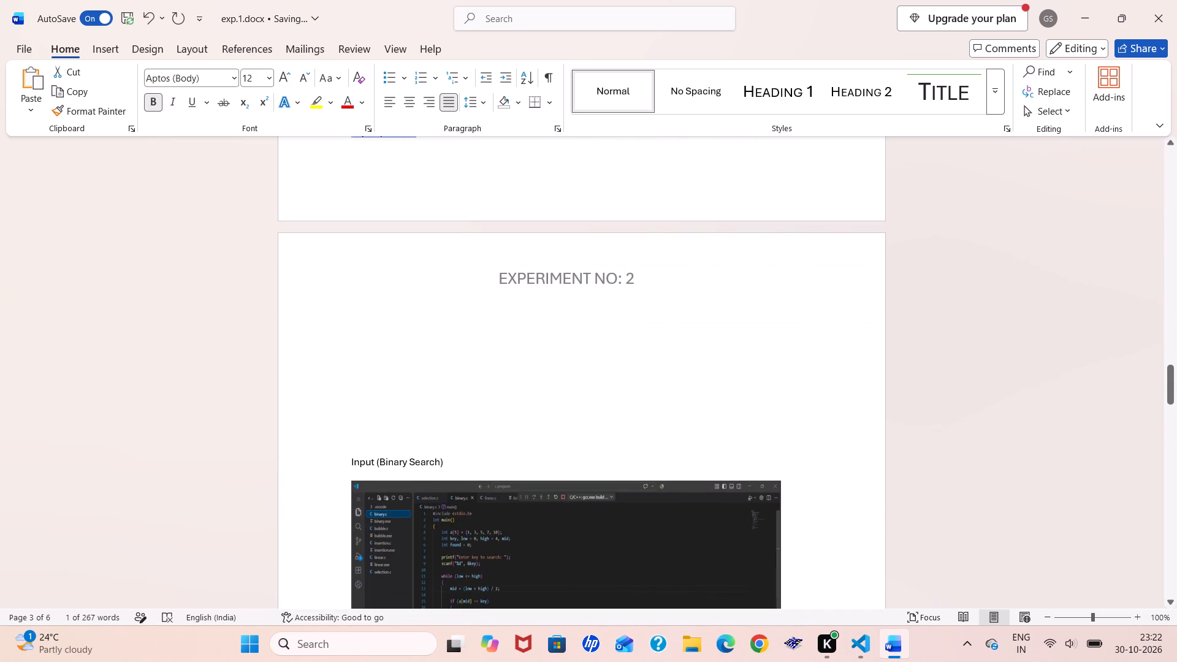
{"action": "left_click", "coordinate": [349, 439]}
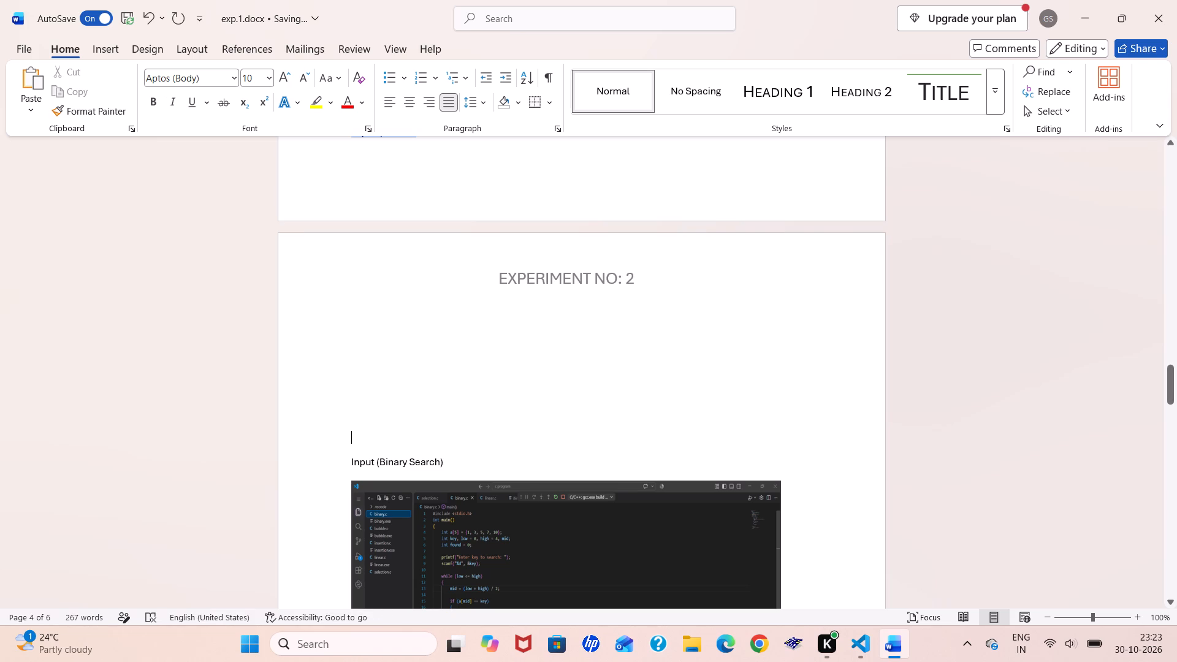
{"action": "key", "text": "BackSpace"}
{"action": "key", "text": "BackSpace"}
{"action": "key", "text": "BackSpace"}
{"action": "key", "text": "BackSpace"}
{"action": "key", "text": "BackSpace"}
{"action": "key", "text": "BackSpace"}
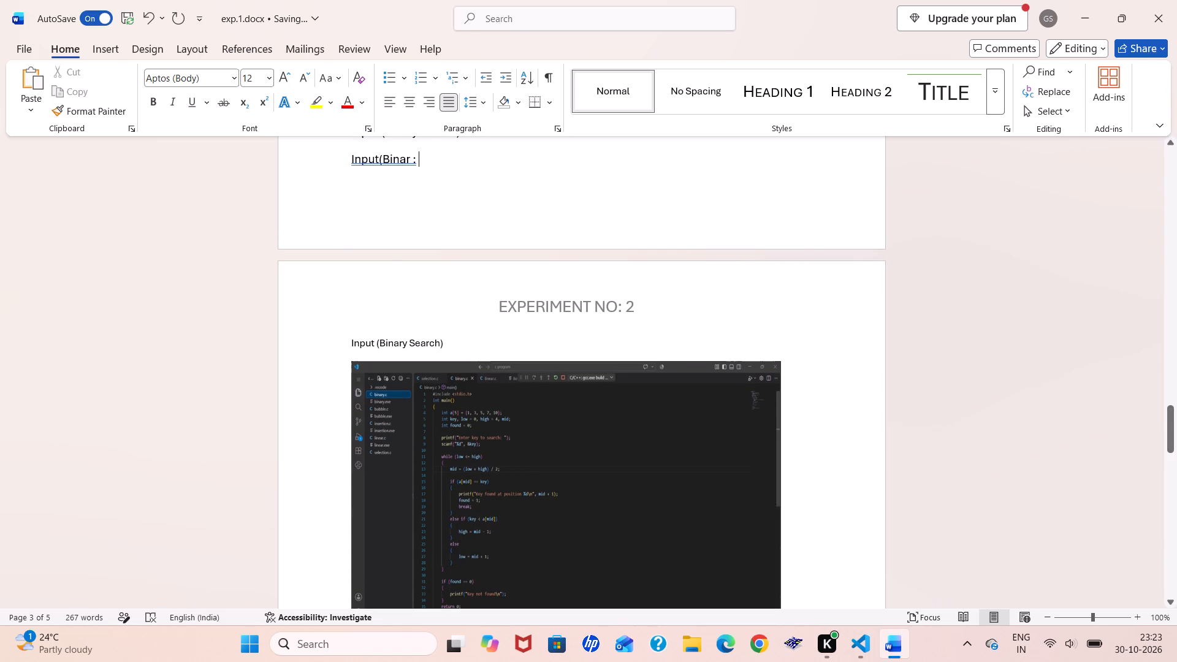
Delete the stray "Input(Binar :" text below the "Input (binary search)" line.
{"action": "scroll", "coordinate": [391, 256], "scroll_direction": "up", "scroll_amount": 1}
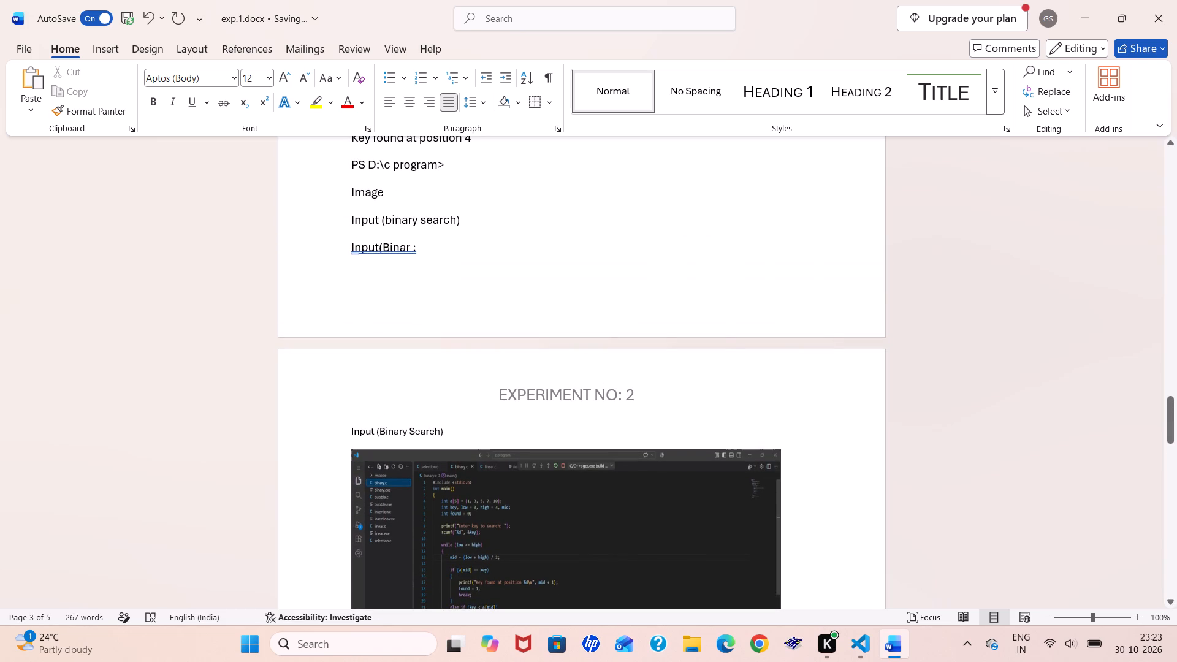
{"action": "left_click_drag", "start_coordinate": [354, 247], "coordinate": [420, 257]}
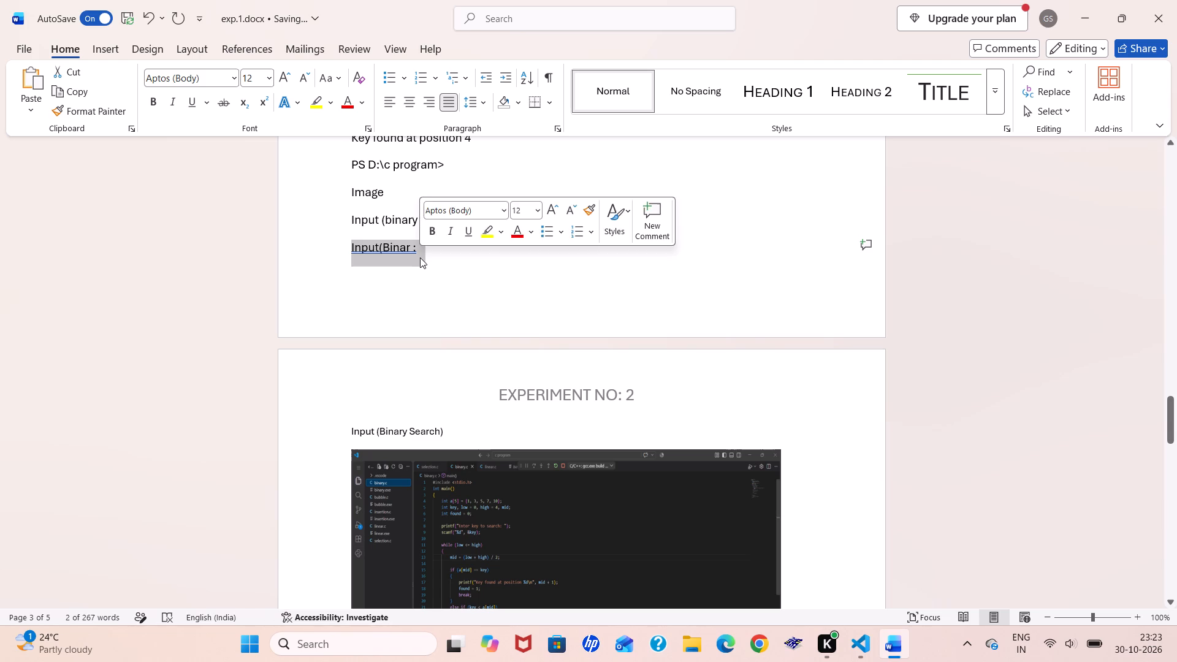
{"action": "left_click", "coordinate": [420, 257]}
{"action": "key", "text": "BackSpace"}
{"action": "key", "text": "BackSpace"}
{"action": "key", "text": "BackSpace"}
{"action": "key", "text": "BackSpace"}
{"action": "key", "text": "BackSpace"}
{"action": "key", "text": "BackSpace"}
{"action": "key", "text": "BackSpace"}
{"action": "key", "text": "BackSpace"}
{"action": "key", "text": "BackSpace"}
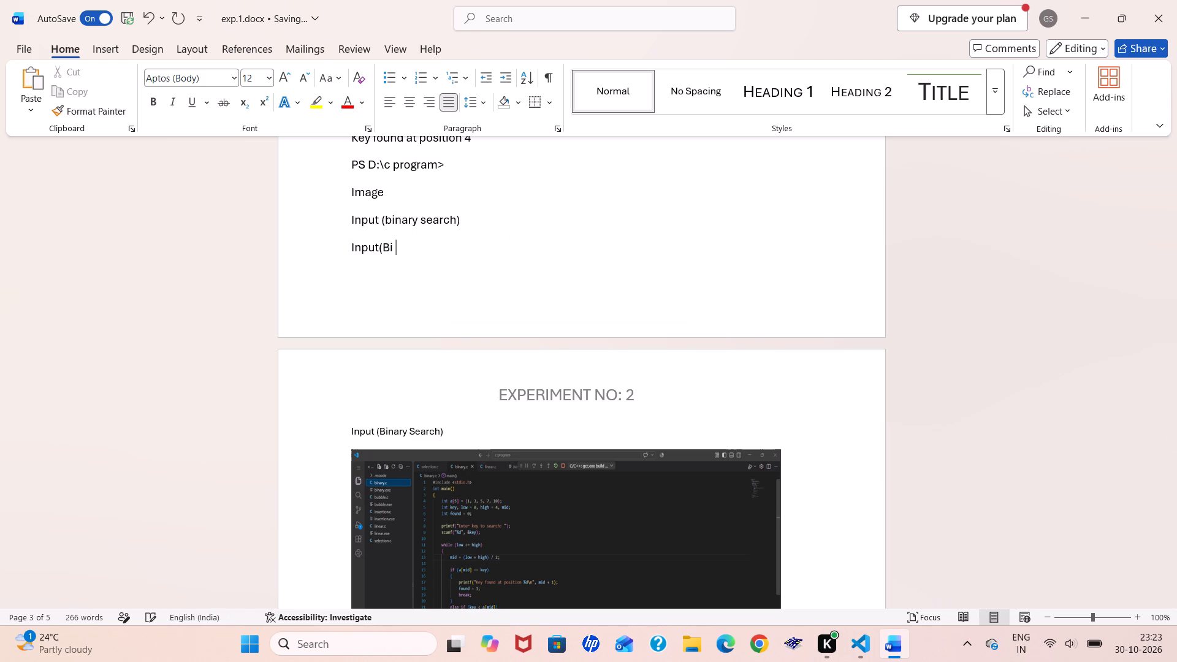
{"action": "key", "text": "BackSpace"}
{"action": "key", "text": "BackSpace"}
{"action": "key", "text": "BackSpace"}
{"action": "key", "text": "BackSpace"}
{"action": "key", "text": "BackSpace"}
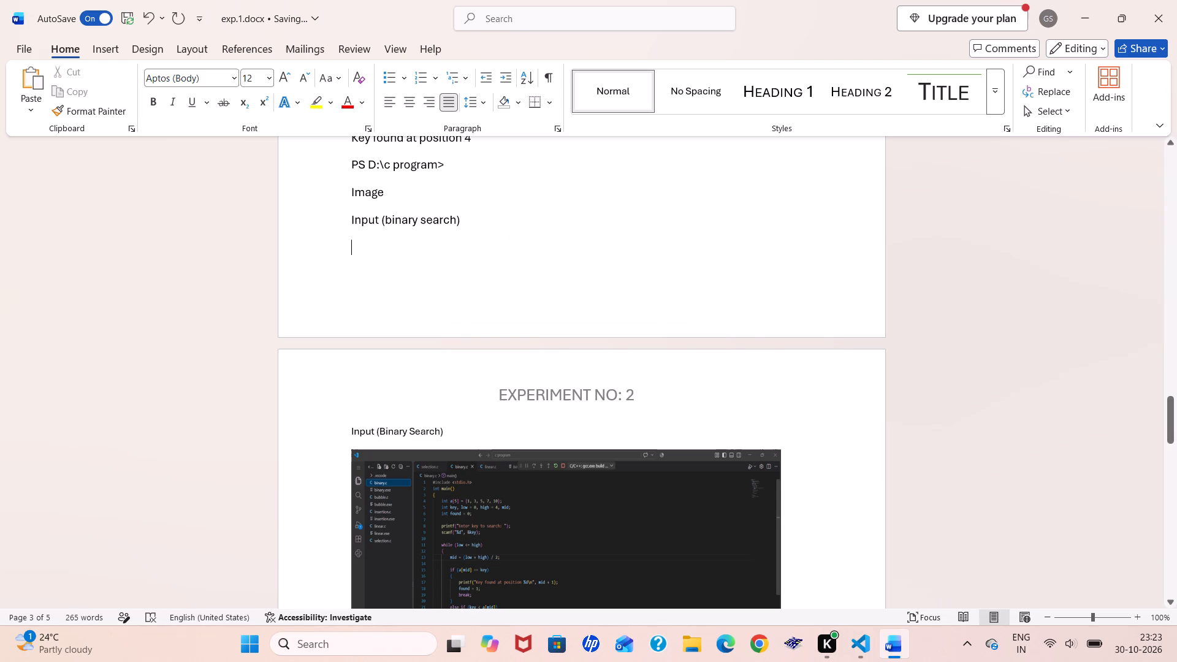
Delete the duplicate "Input (binary search)" line directly below "Image".
{"action": "left_click_drag", "start_coordinate": [349, 219], "coordinate": [611, 219]}
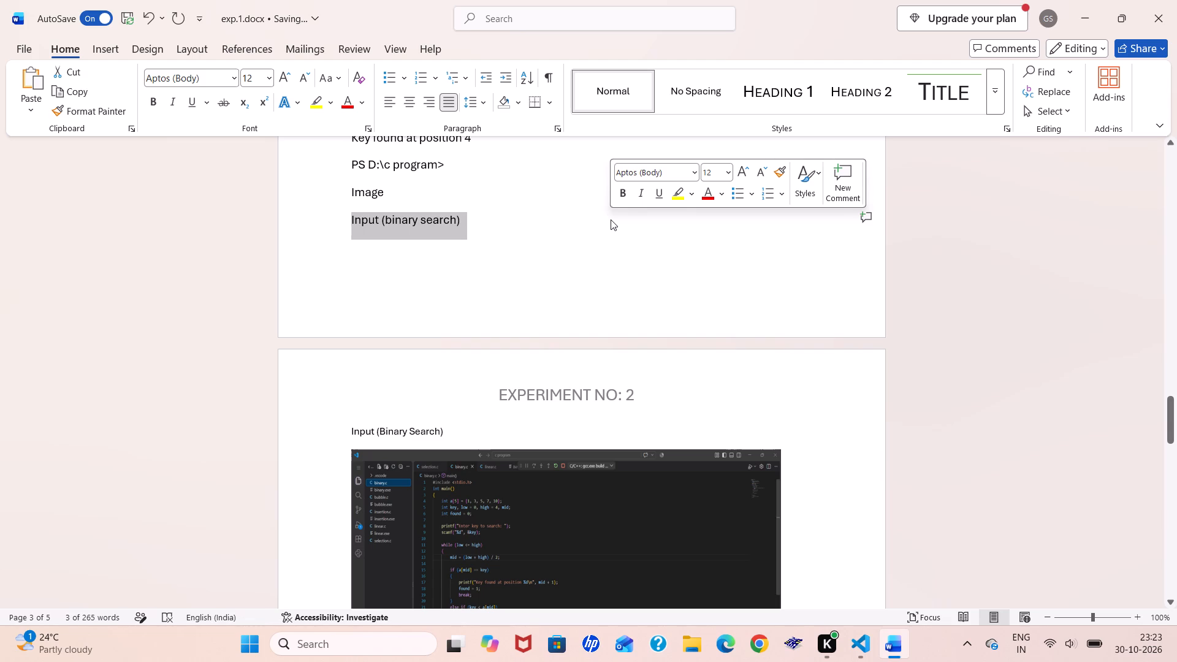
{"action": "key", "text": "BackSpace"}
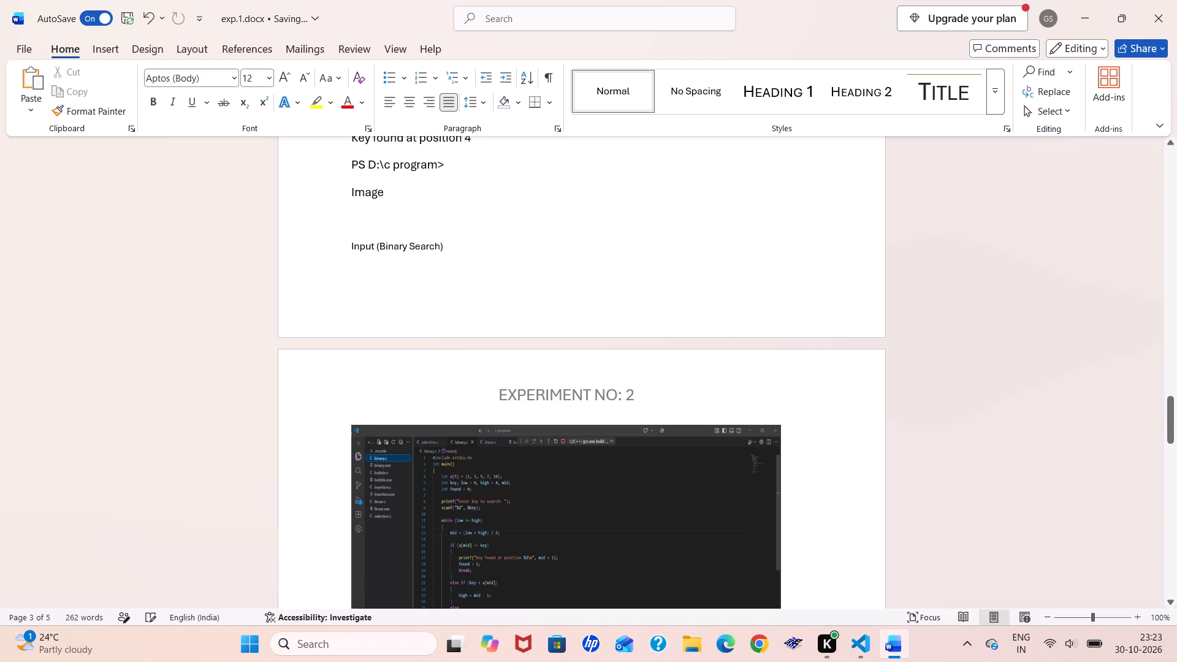
Insert three blank lines before "Image" to move it to the top of the next page.
{"action": "left_click", "coordinate": [351, 191]}
{"action": "key", "text": "Return"}
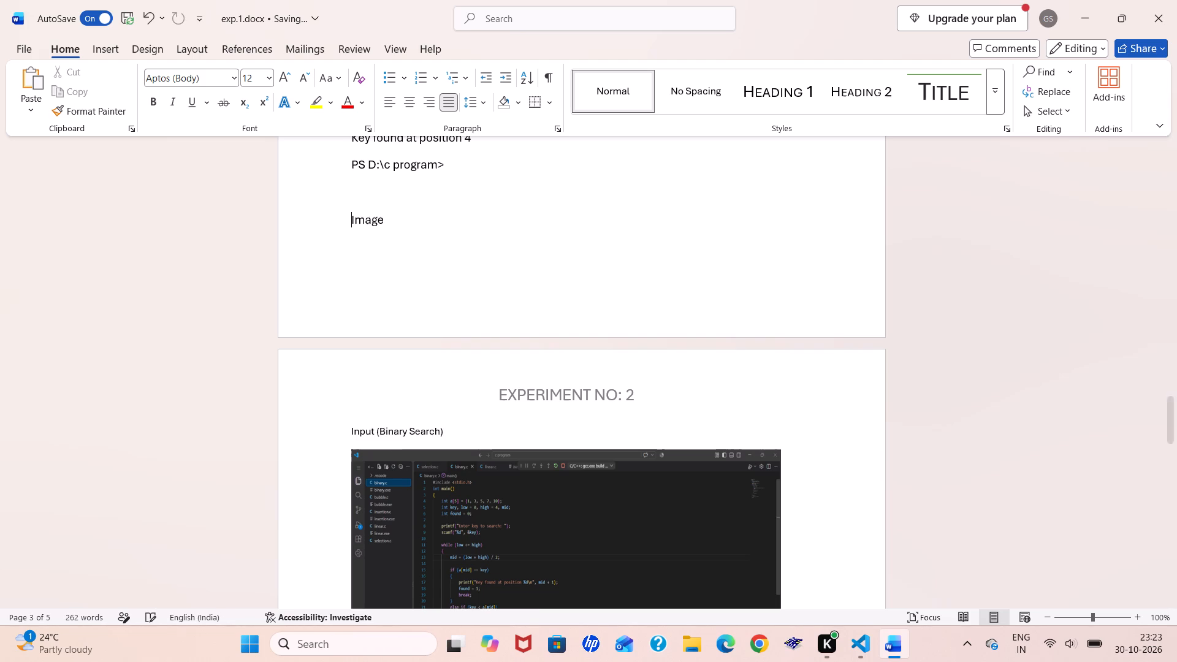
{"action": "key", "text": "Return"}
{"action": "key", "text": "Return"}
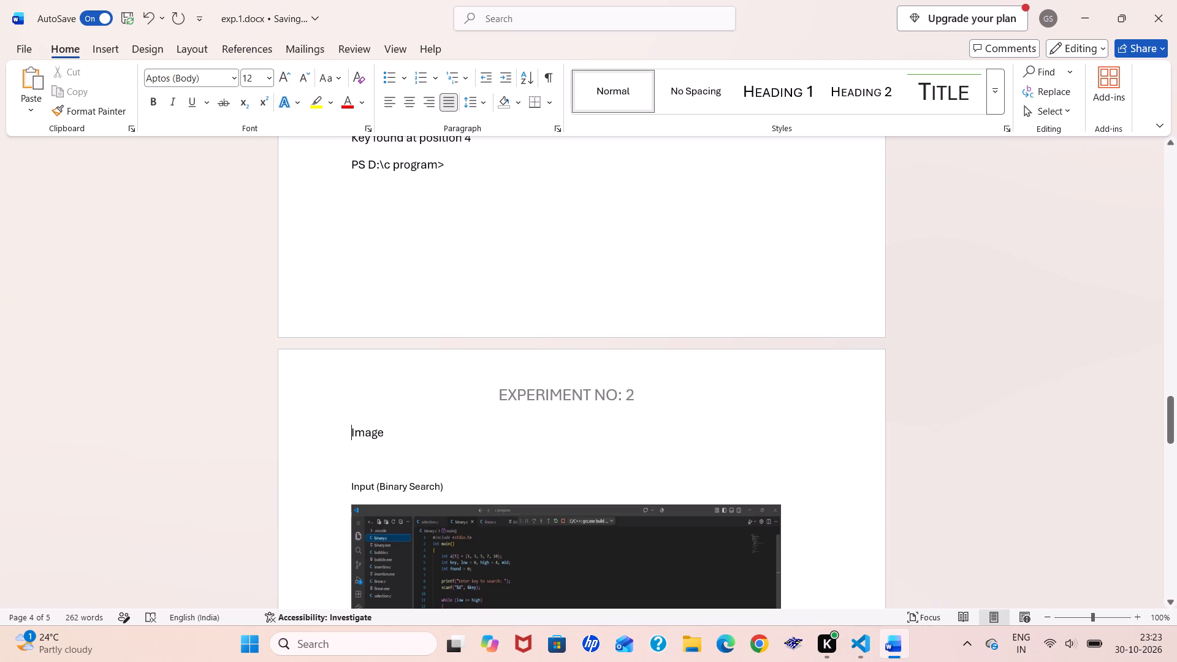
Delete the blank line between "Image" and the "Input (Binary Search)" caption.
{"action": "left_click", "coordinate": [355, 468]}
{"action": "key", "text": "BackSpace"}
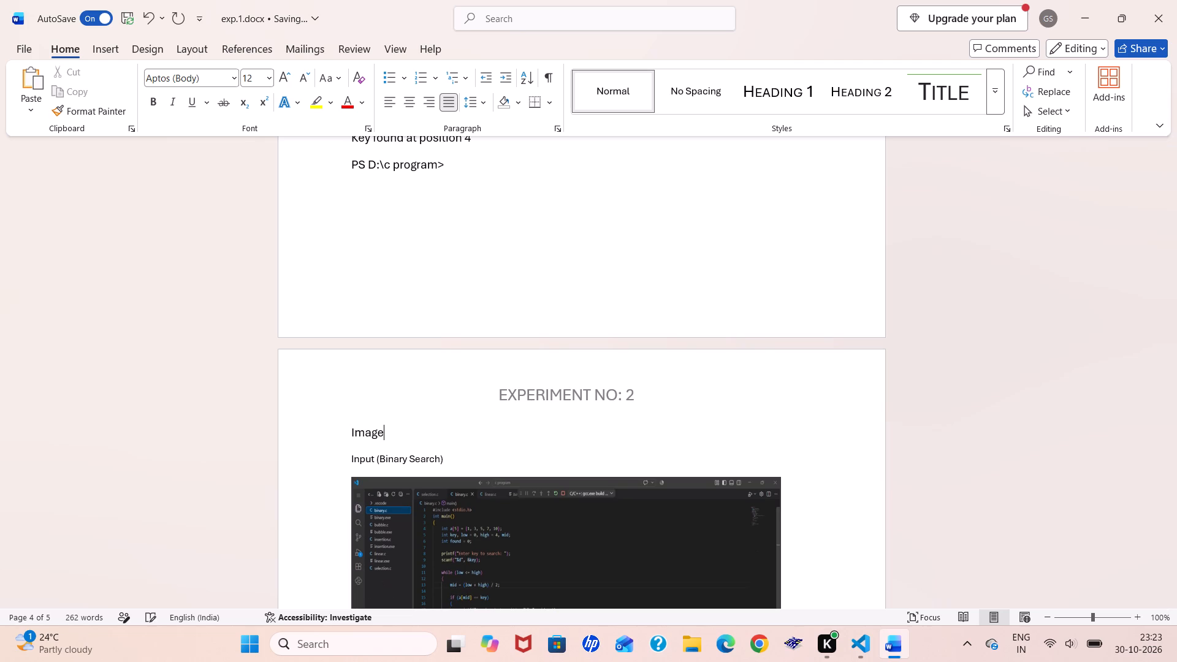
Make the "Image" heading above the binary search screenshots bold at font size 16.
{"action": "left_click_drag", "start_coordinate": [348, 432], "coordinate": [482, 430]}
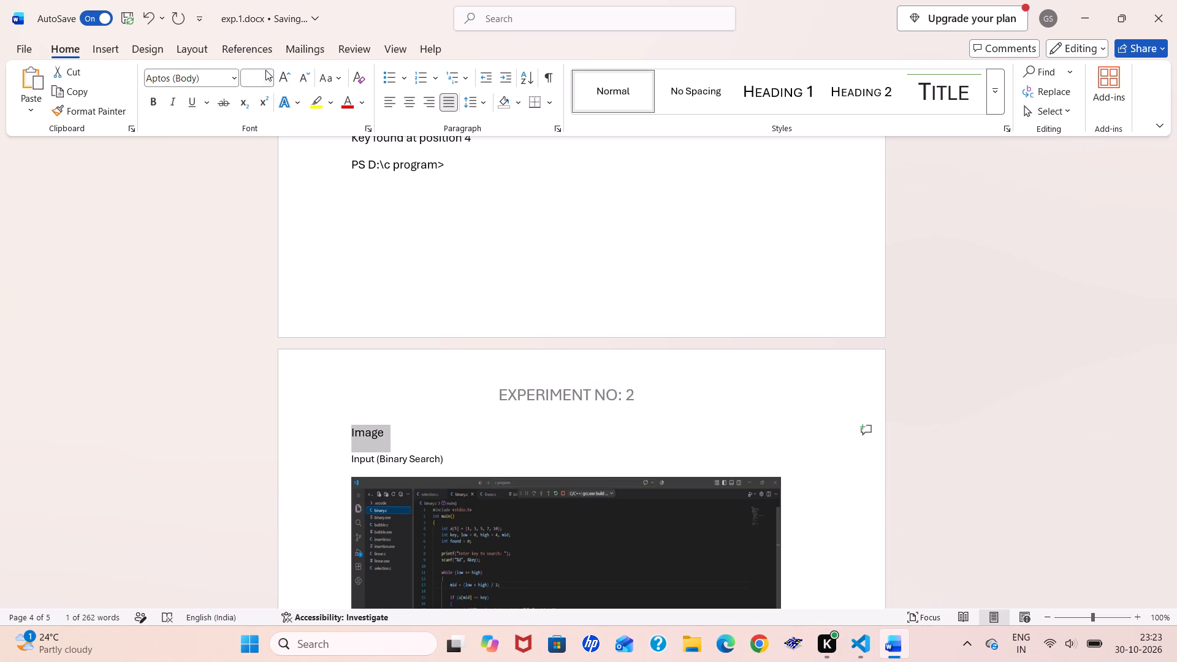
{"action": "left_click", "coordinate": [266, 72]}
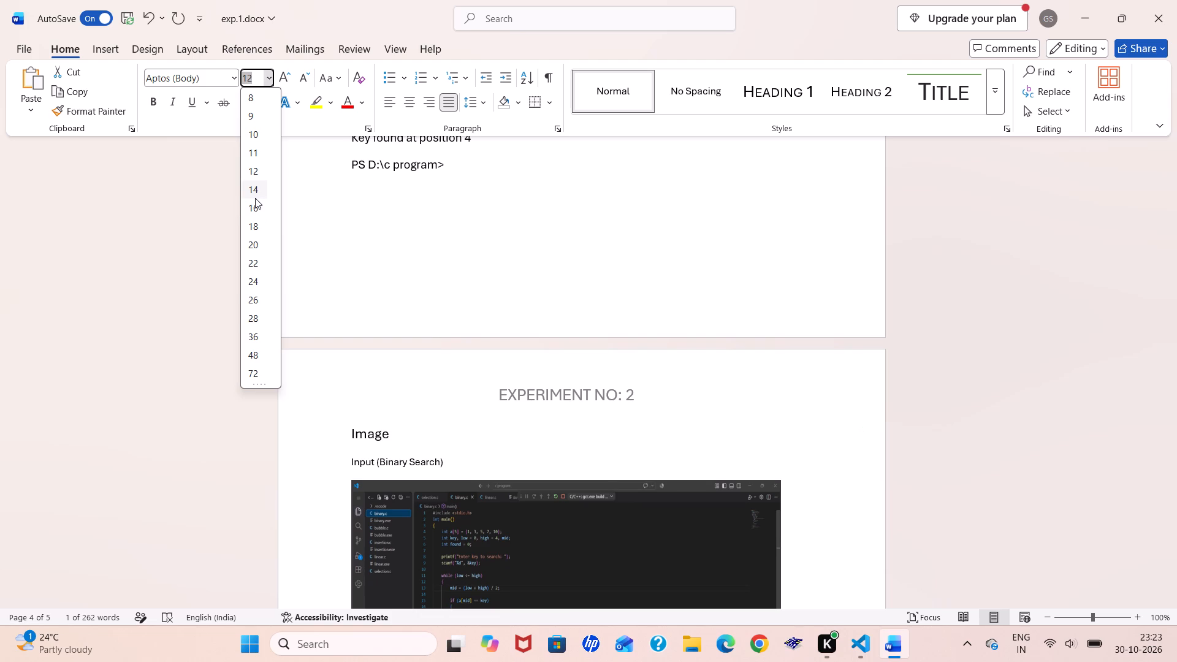
{"action": "left_click", "coordinate": [261, 209]}
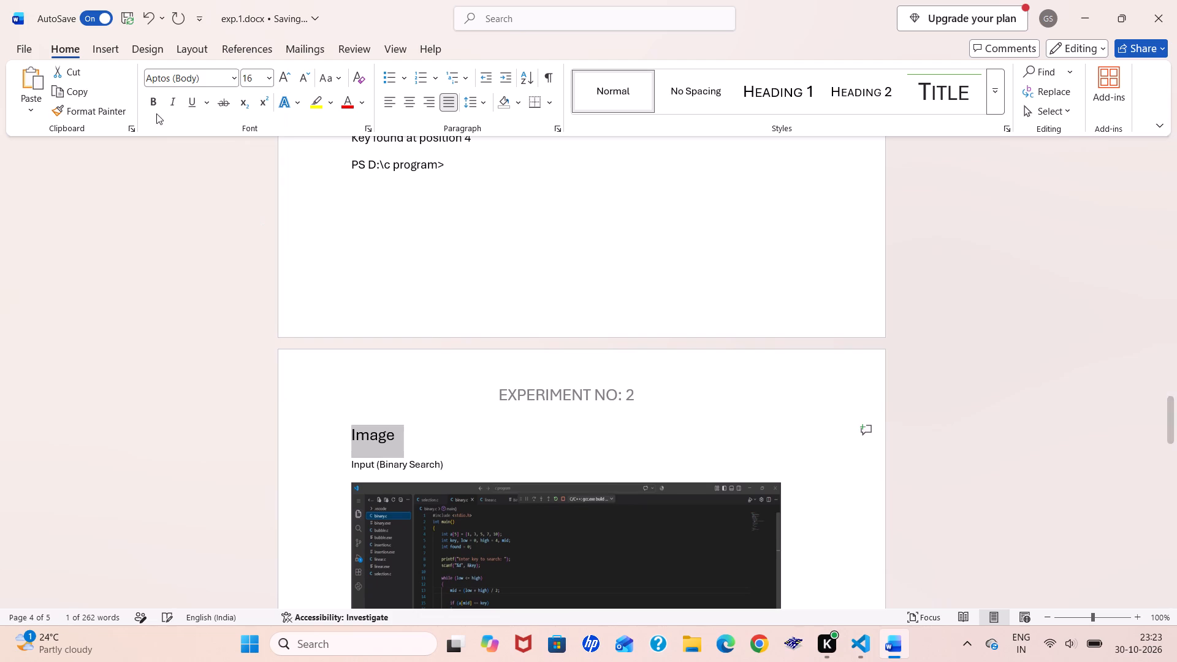
{"action": "left_click", "coordinate": [151, 102]}
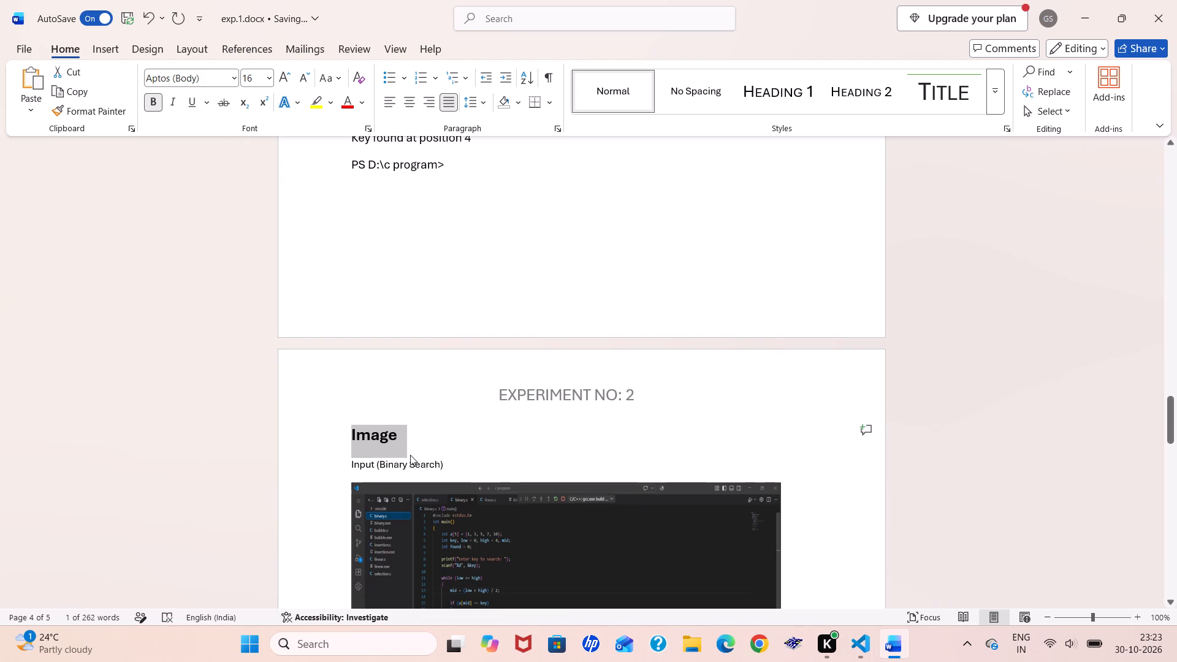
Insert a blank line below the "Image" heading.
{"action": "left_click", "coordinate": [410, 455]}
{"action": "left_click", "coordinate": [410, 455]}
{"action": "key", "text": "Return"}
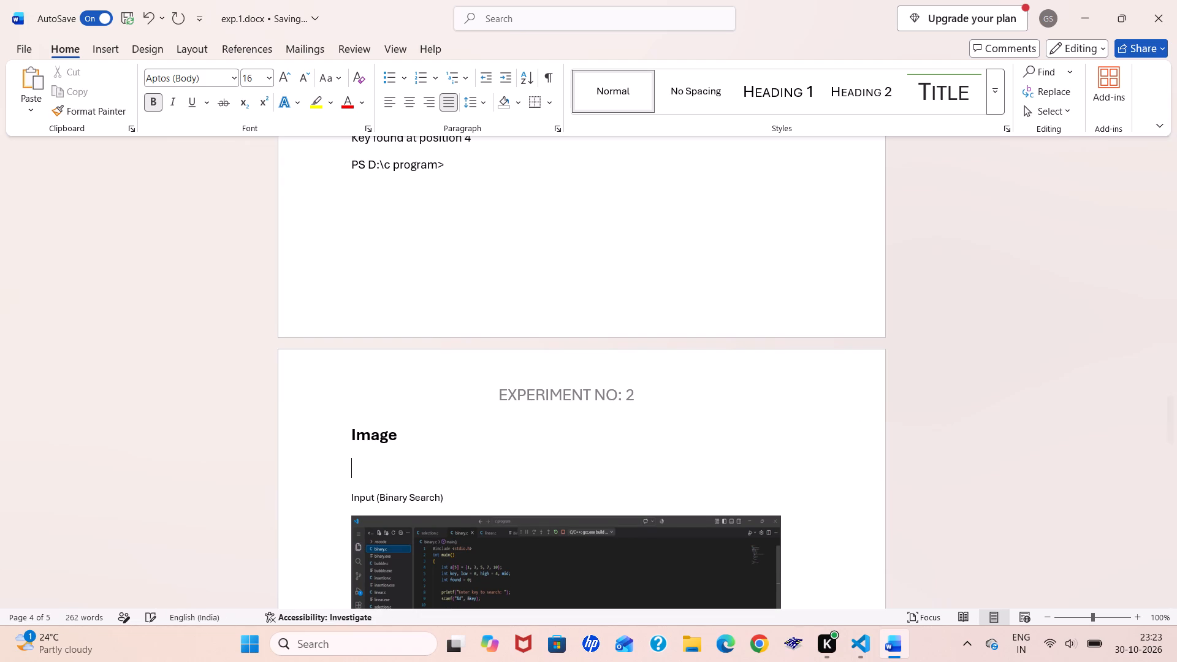
Set the font size of the "Input (Binary Search)" caption to 14.
{"action": "left_click_drag", "start_coordinate": [349, 493], "coordinate": [447, 488]}
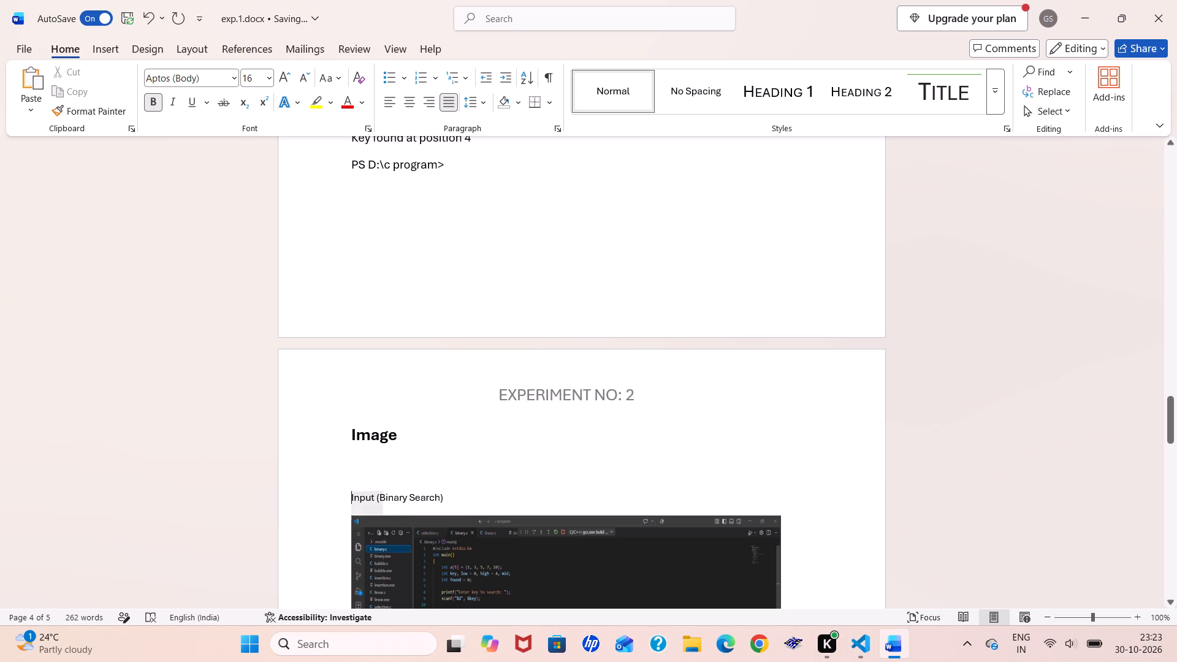
{"action": "left_click_drag", "start_coordinate": [447, 488], "coordinate": [448, 487]}
{"action": "left_click_drag", "start_coordinate": [349, 497], "coordinate": [439, 496]}
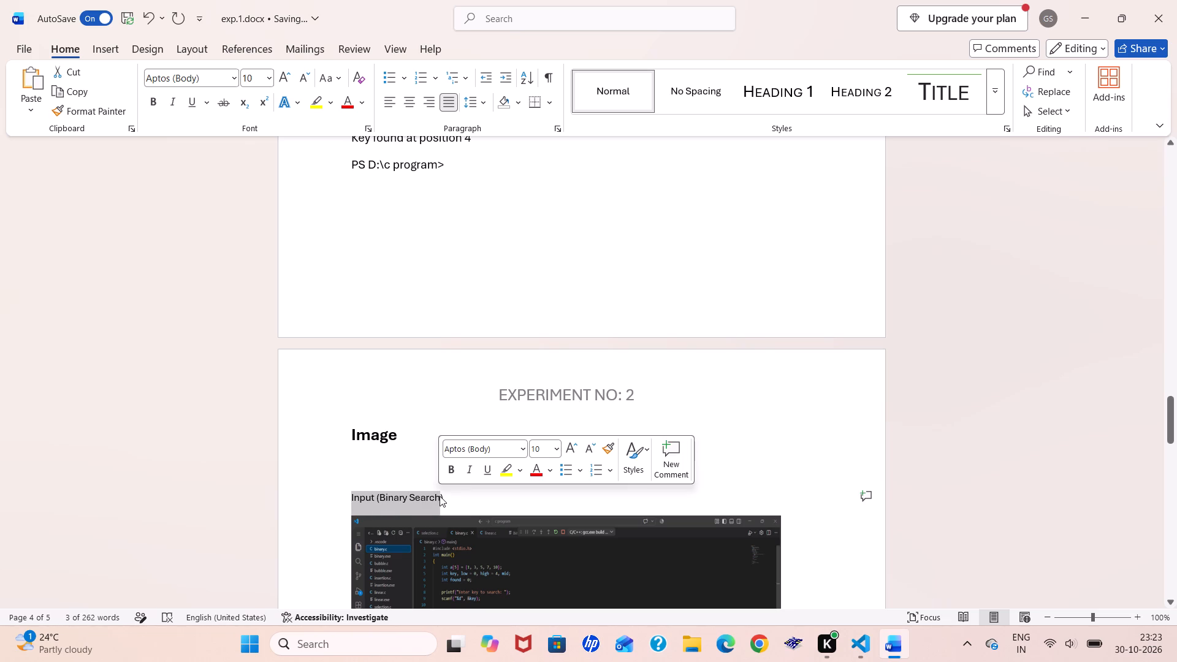
{"action": "left_click_drag", "start_coordinate": [321, 483], "coordinate": [352, 495]}
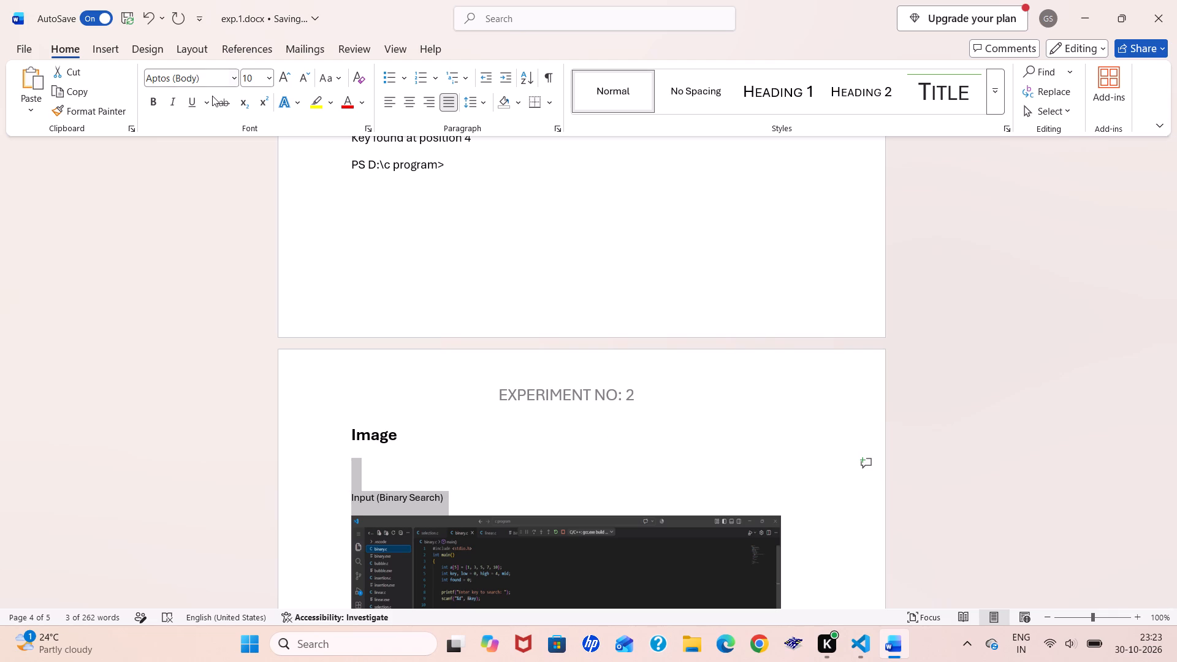
{"action": "left_click", "coordinate": [267, 77]}
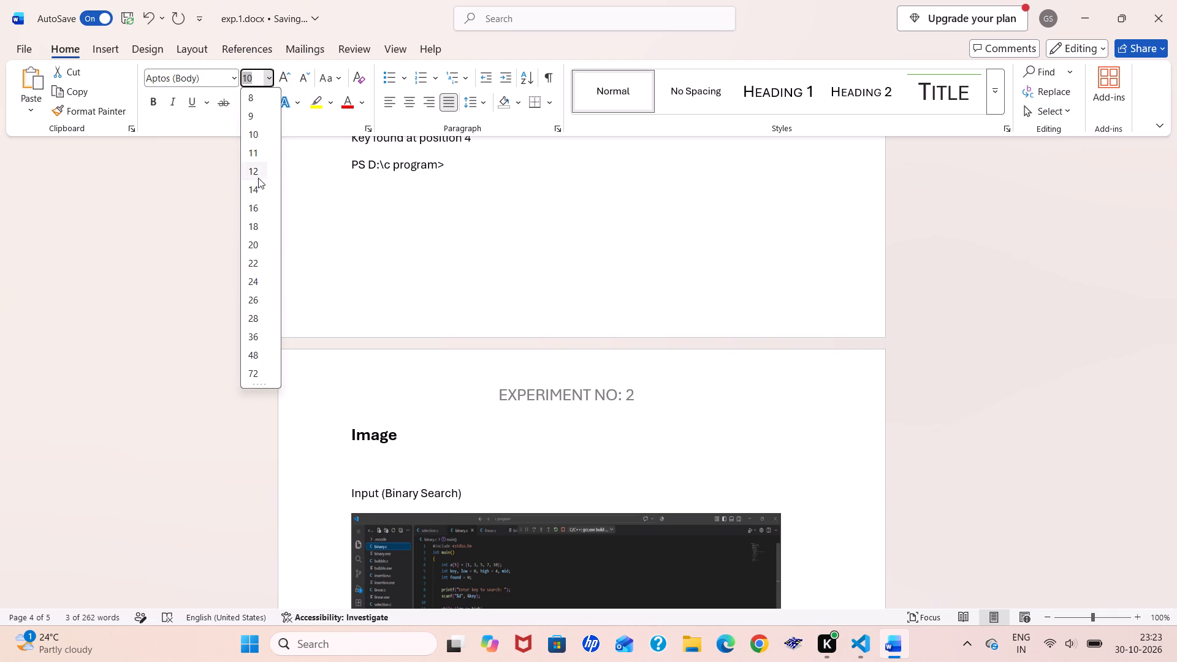
{"action": "left_click", "coordinate": [262, 190]}
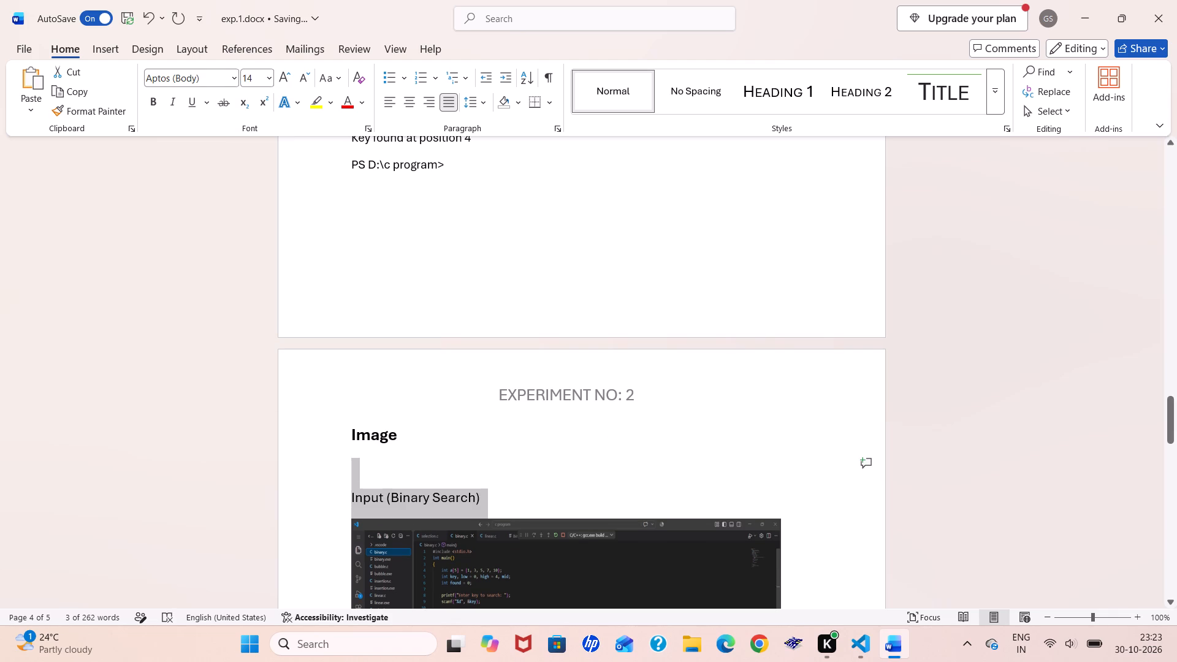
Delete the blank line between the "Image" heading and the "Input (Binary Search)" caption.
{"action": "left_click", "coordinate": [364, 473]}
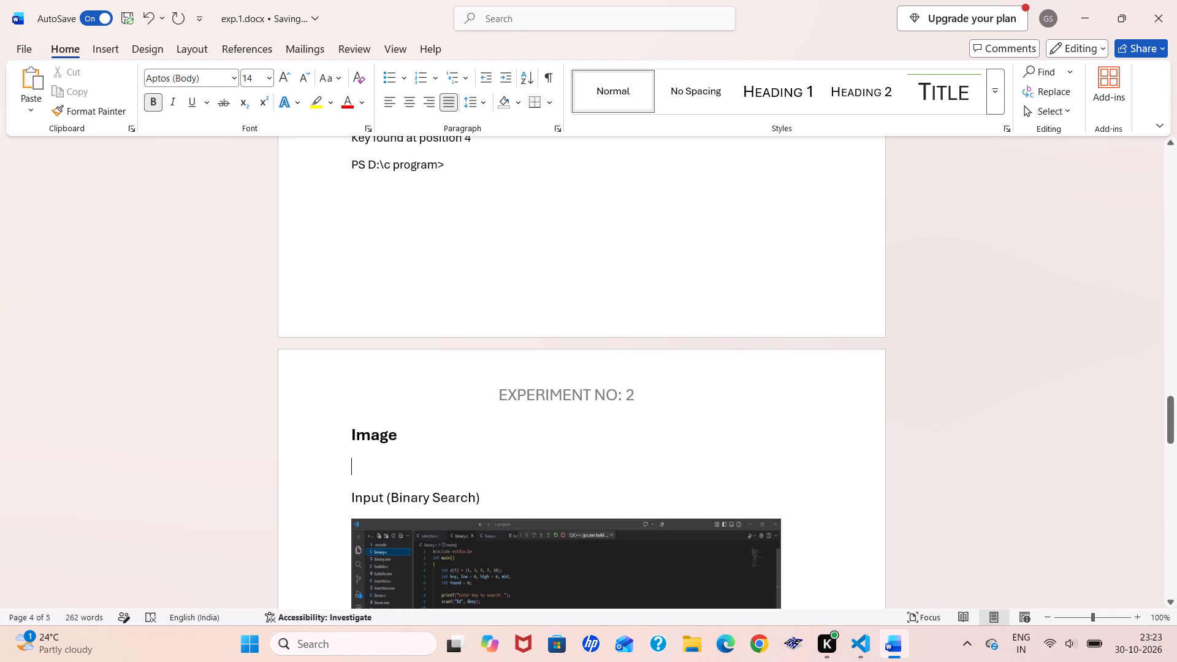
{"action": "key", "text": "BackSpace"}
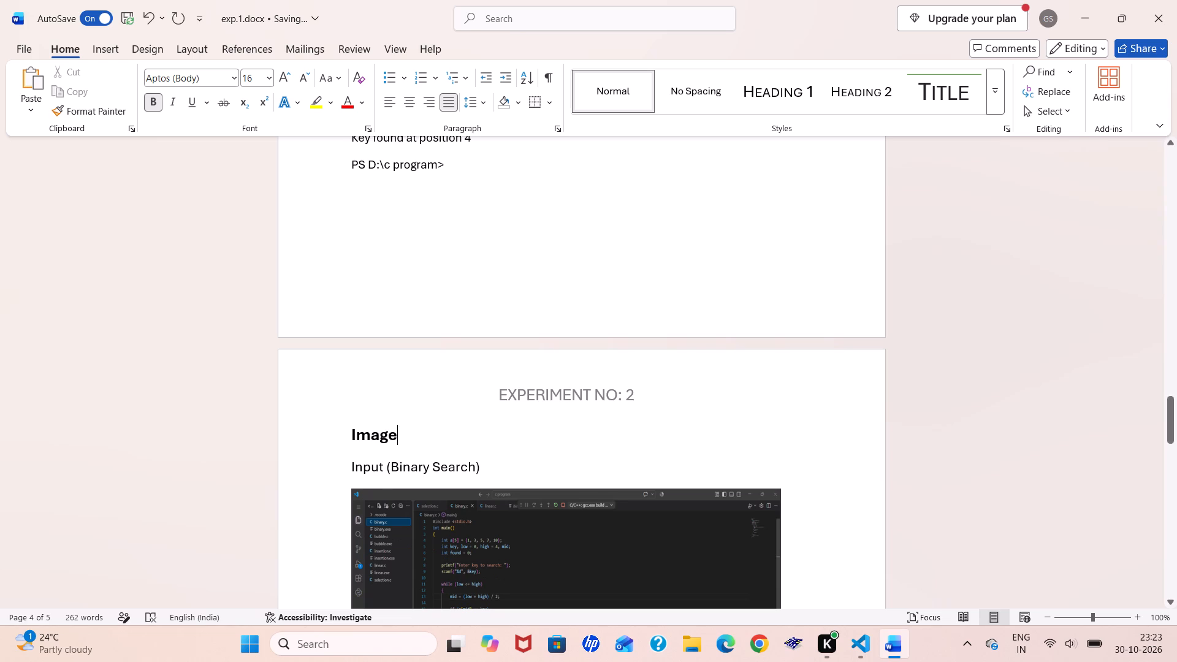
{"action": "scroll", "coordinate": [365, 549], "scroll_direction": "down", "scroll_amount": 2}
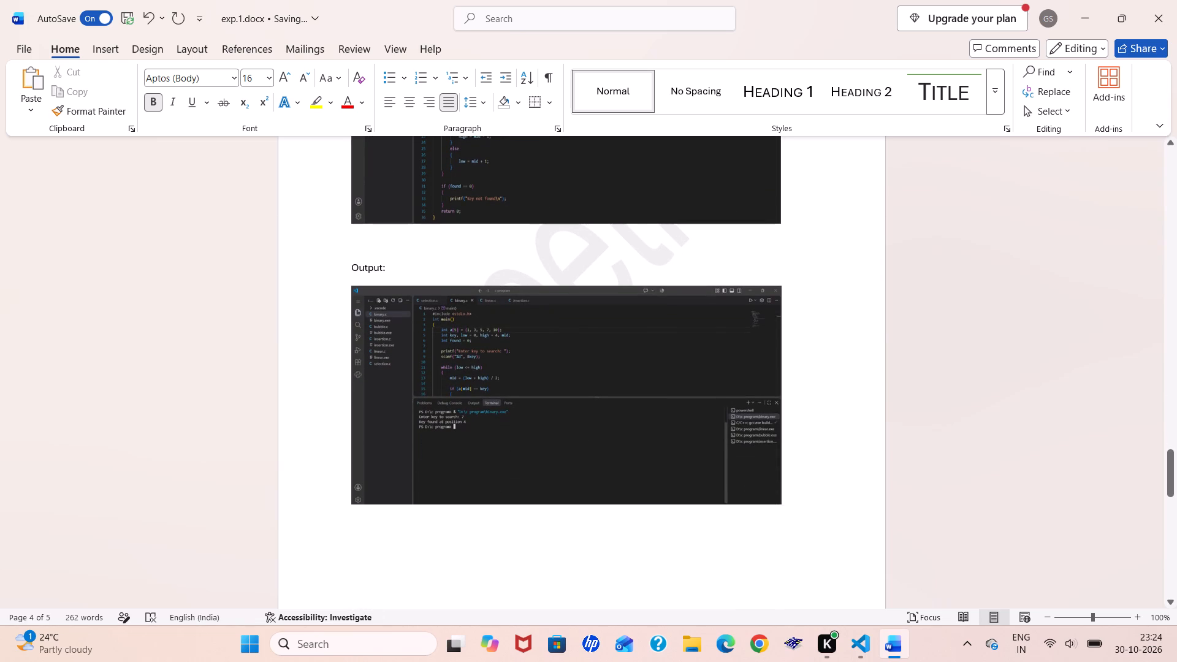
Set the font size of the "Output:" caption between the binary search screenshots to 14.
{"action": "left_click_drag", "start_coordinate": [351, 268], "coordinate": [416, 280]}
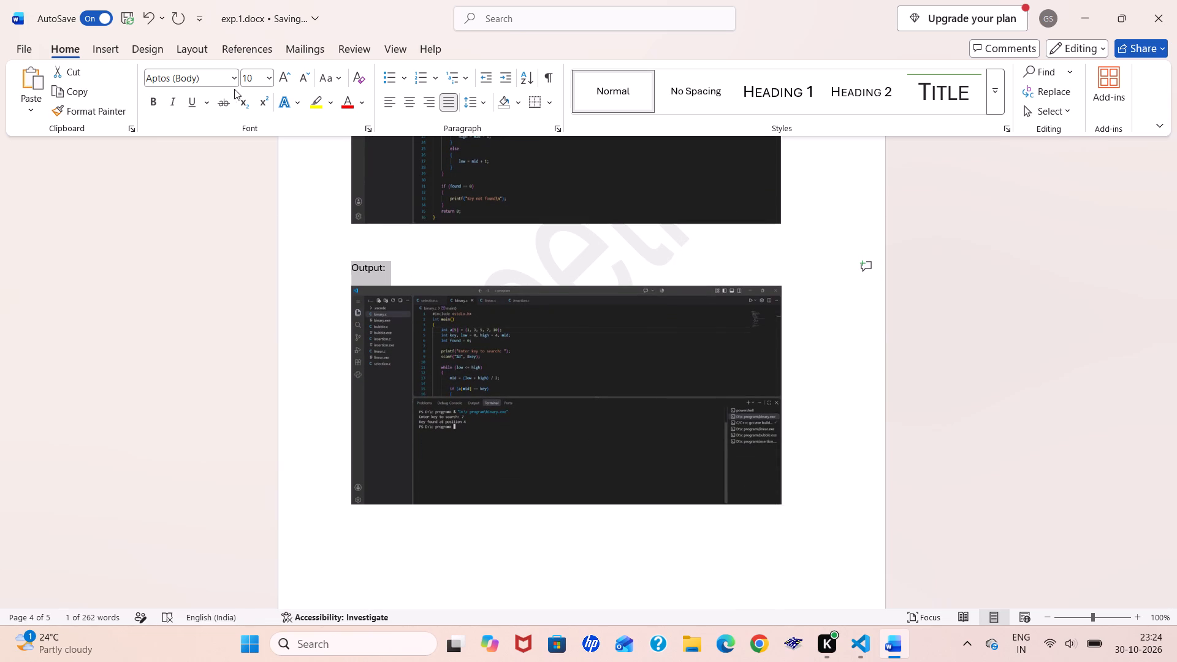
{"action": "left_click", "coordinate": [267, 78]}
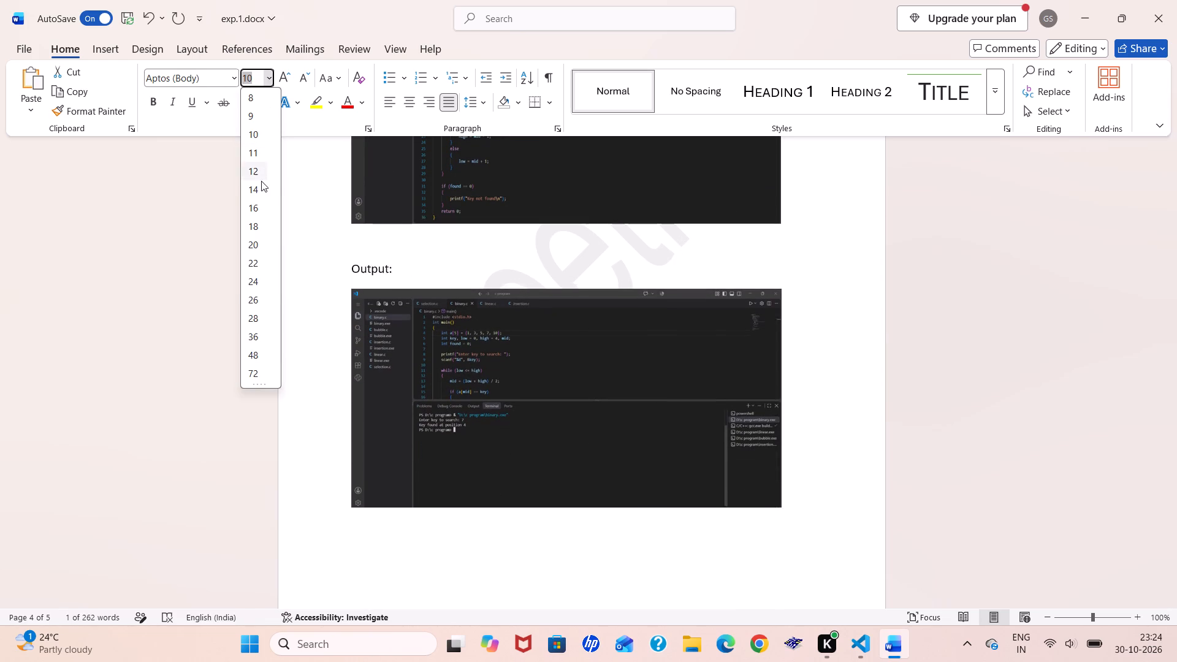
{"action": "left_click", "coordinate": [262, 186]}
Set the font size of the "Input (linear Search)" caption on the last page to 14.
{"action": "scroll", "coordinate": [387, 372], "scroll_direction": "down", "scroll_amount": 2}
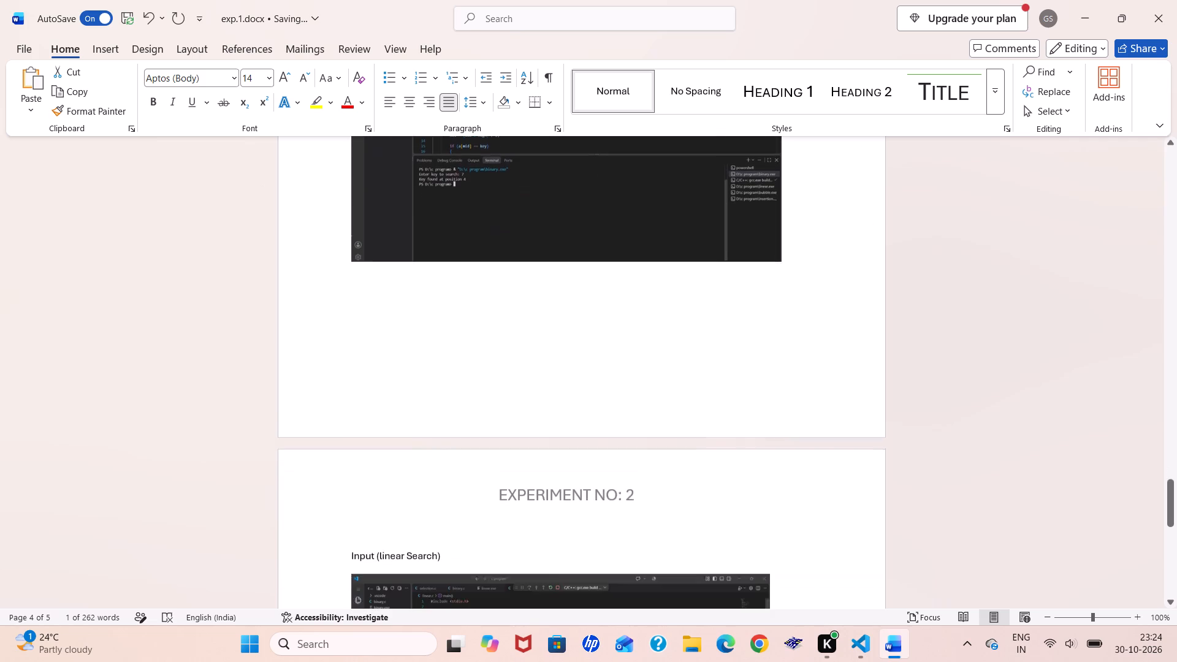
{"action": "scroll", "coordinate": [387, 372], "scroll_direction": "down", "scroll_amount": 1}
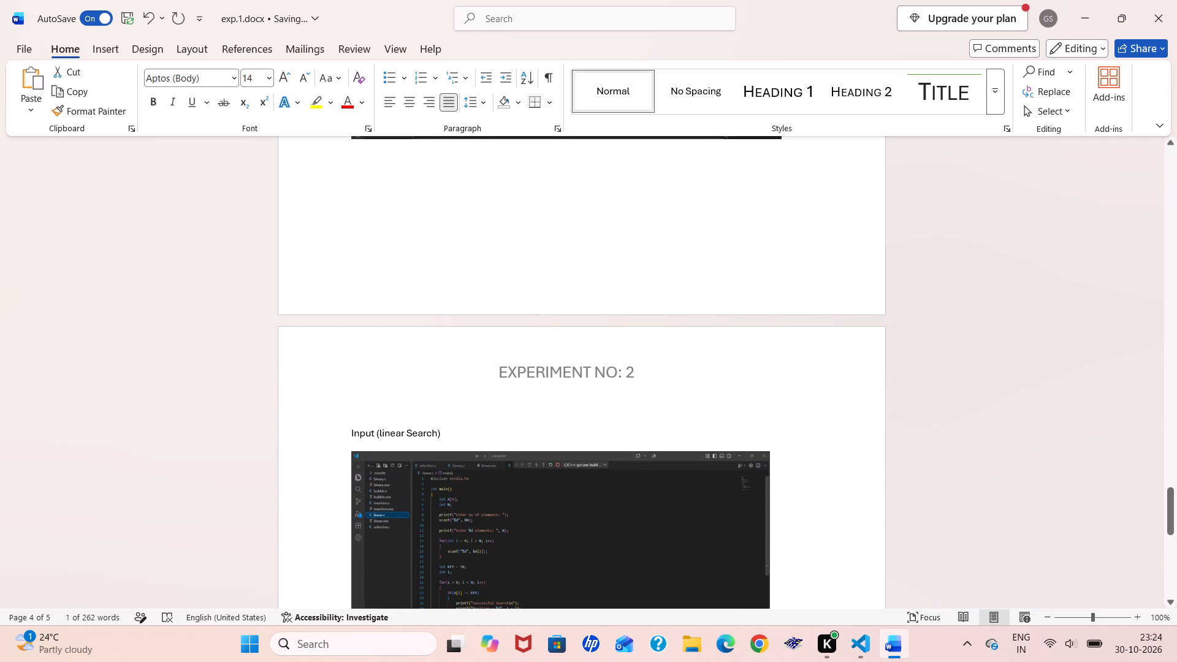
{"action": "left_click_drag", "start_coordinate": [349, 433], "coordinate": [459, 433]}
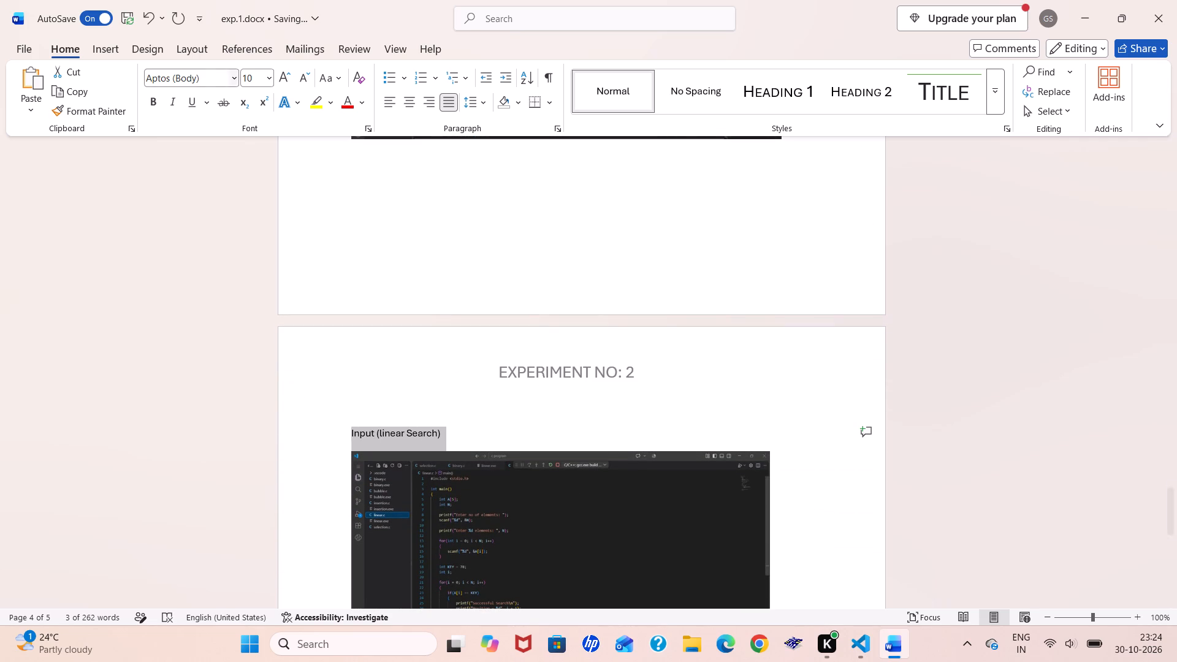
{"action": "left_click", "coordinate": [269, 77]}
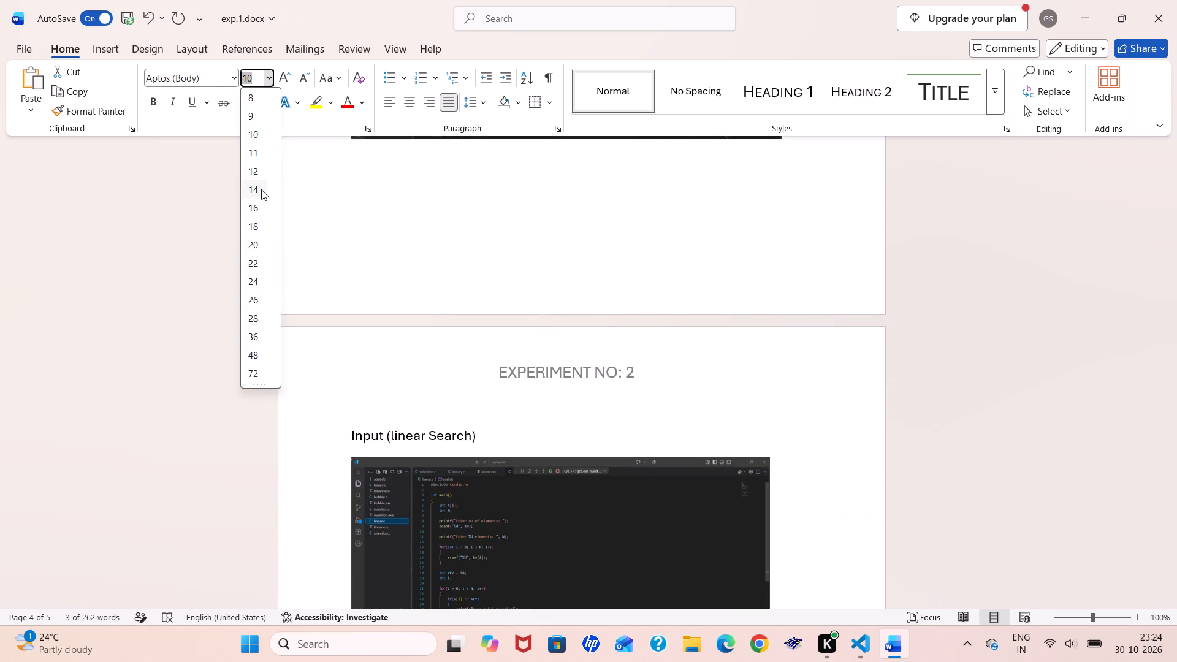
{"action": "left_click", "coordinate": [261, 189]}
Delete the blank line above the "Input (linear Search)" caption.
{"action": "left_click", "coordinate": [366, 397]}
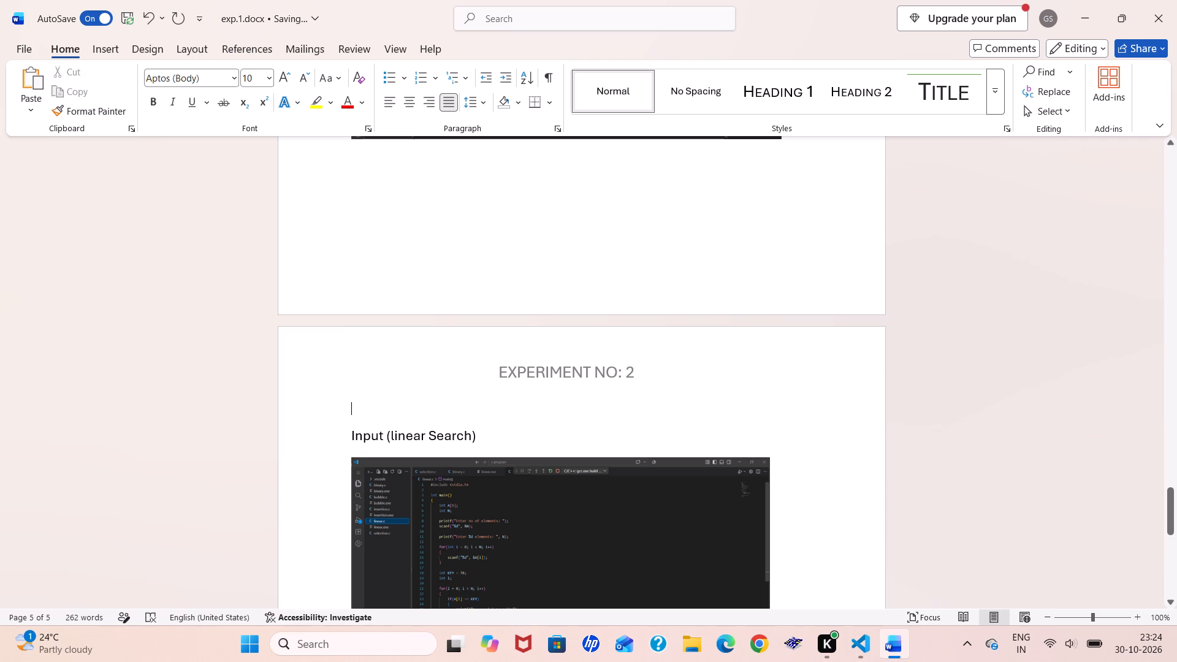
{"action": "key", "text": "BackSpace"}
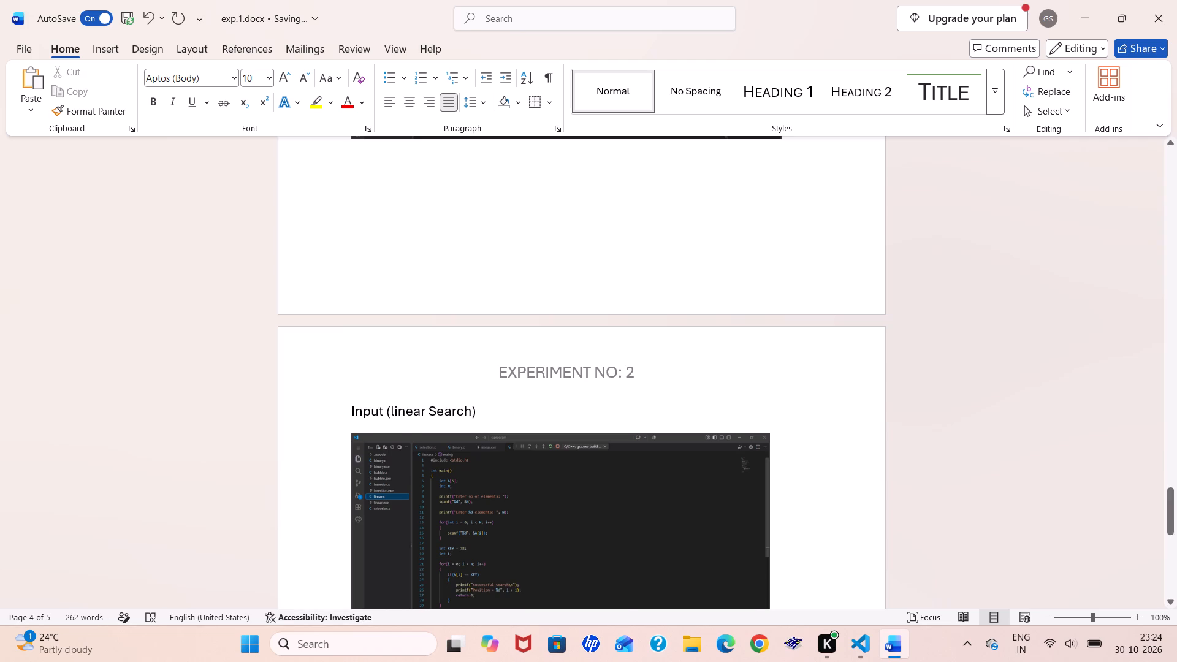
Insert a blank line between the linear search code screenshot and its "Output:" caption.
{"action": "scroll", "coordinate": [383, 566], "scroll_direction": "down", "scroll_amount": 2}
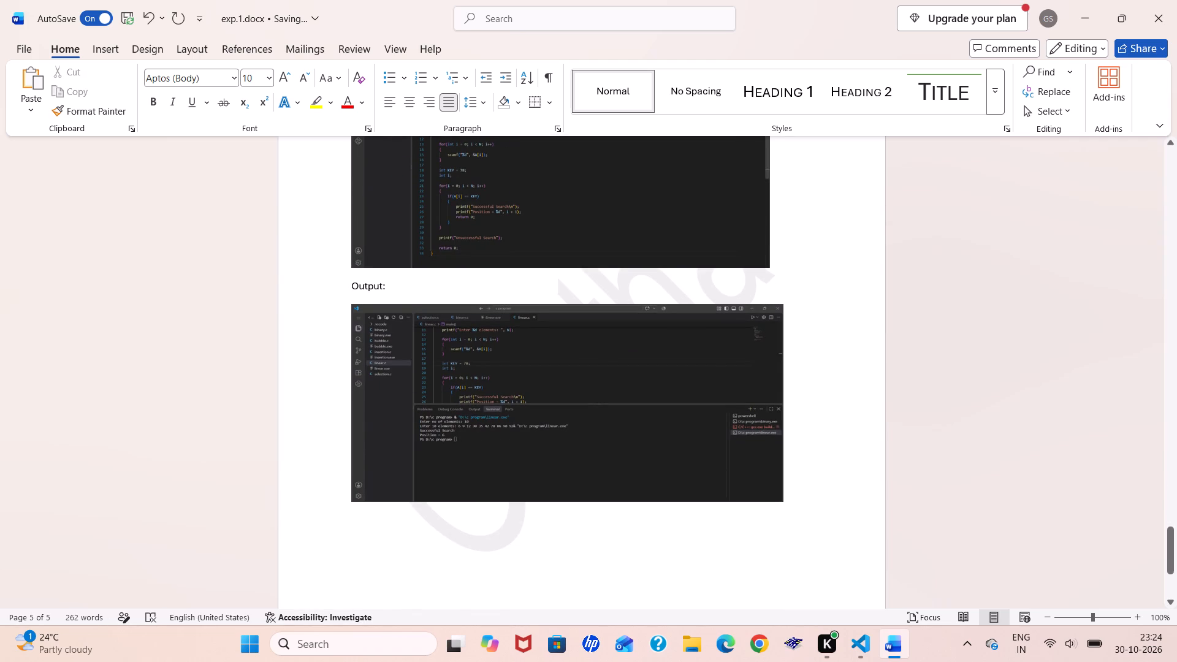
{"action": "left_click", "coordinate": [350, 278]}
{"action": "left_click", "coordinate": [348, 380]}
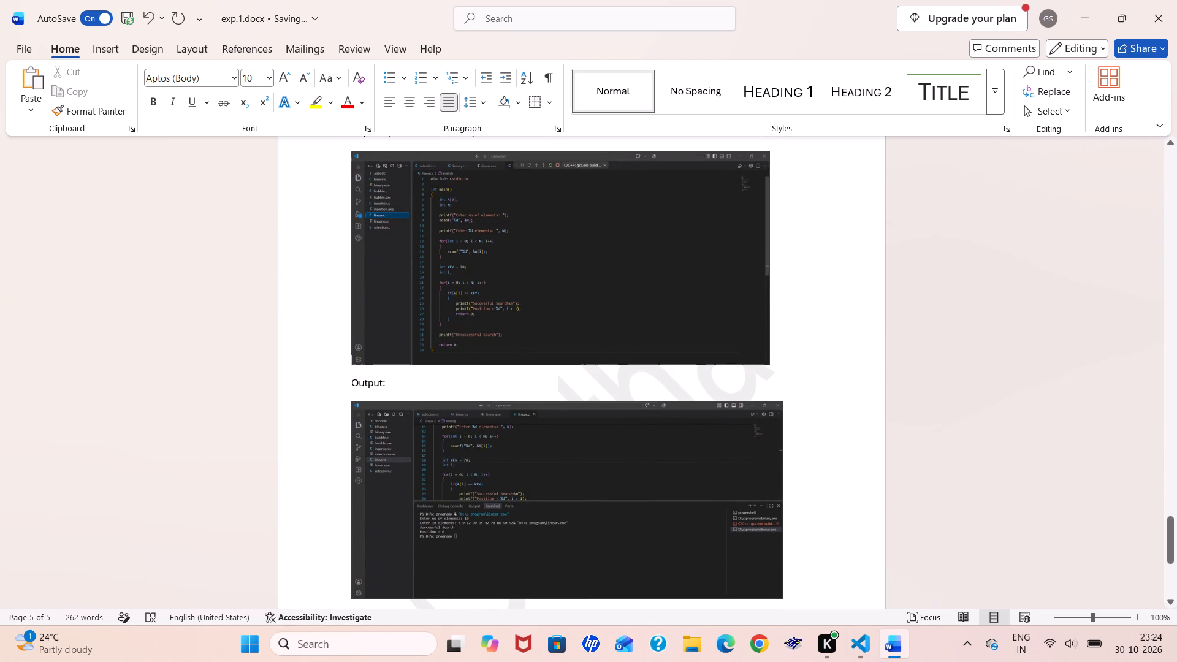
{"action": "key", "text": "Return"}
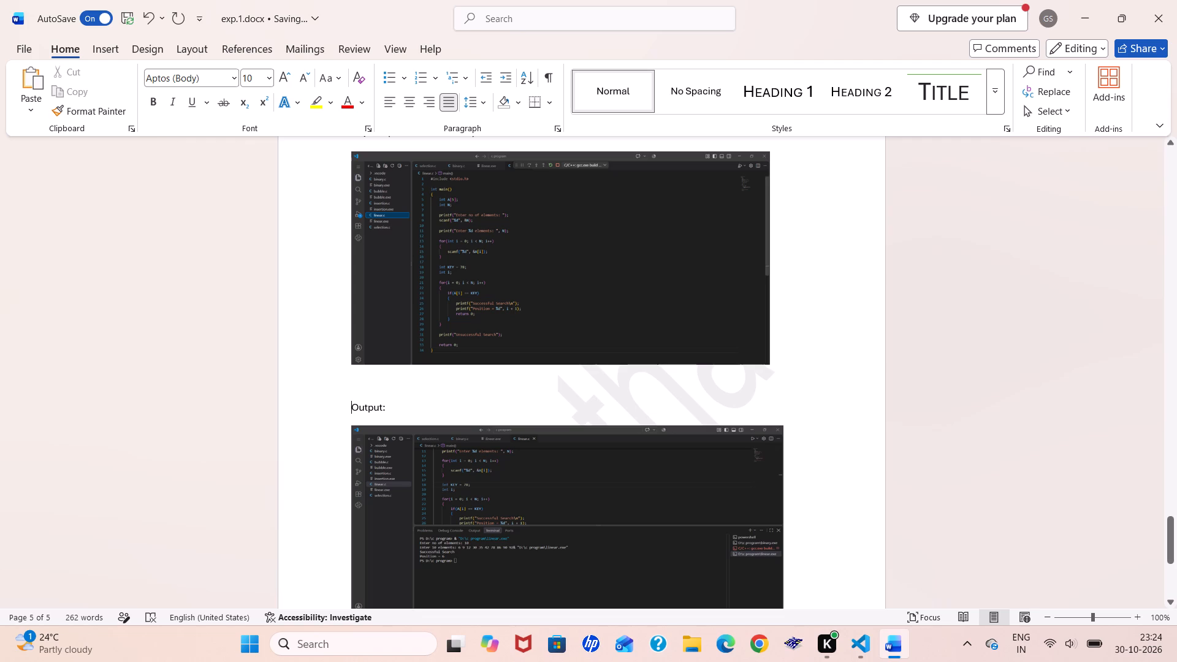
Set the font size of the "Output:" caption between the linear search screenshots to 14.
{"action": "left_click", "coordinate": [403, 411]}
{"action": "left_click_drag", "start_coordinate": [347, 406], "coordinate": [409, 410]}
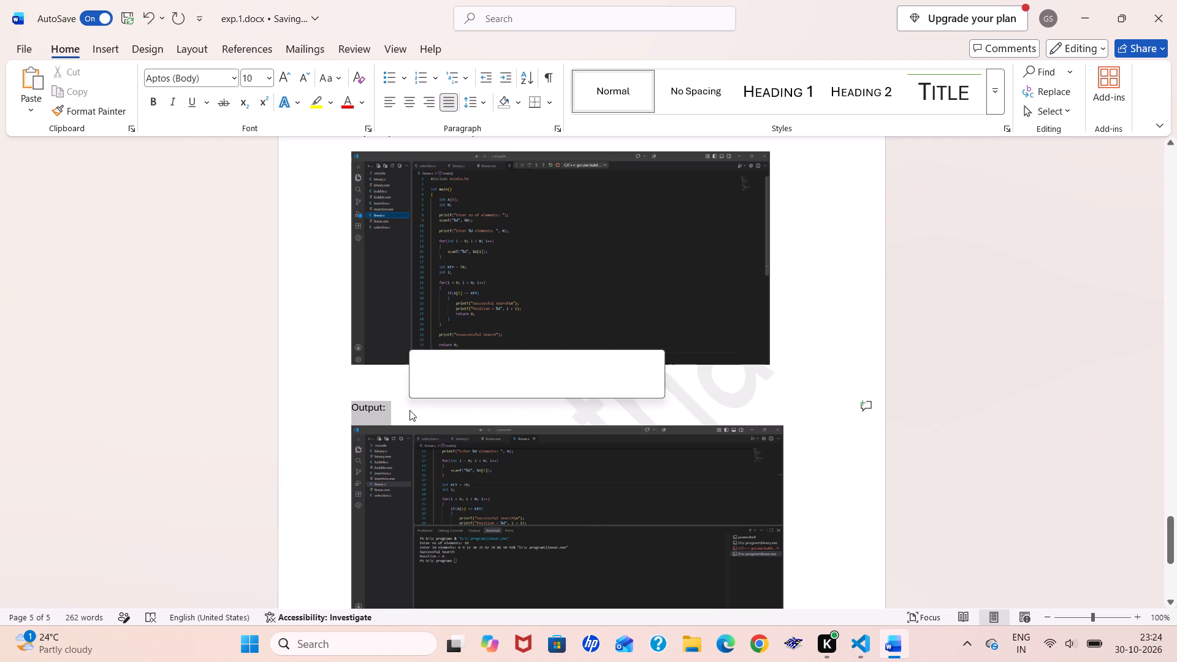
{"action": "left_click", "coordinate": [265, 82]}
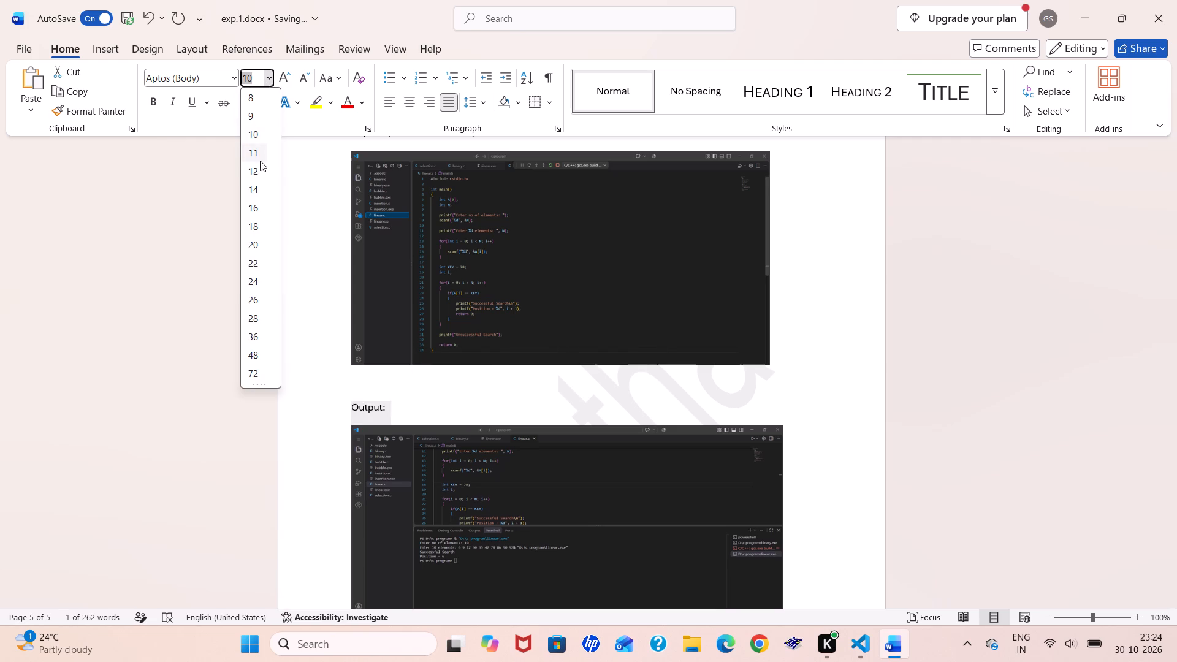
{"action": "left_click", "coordinate": [251, 188]}
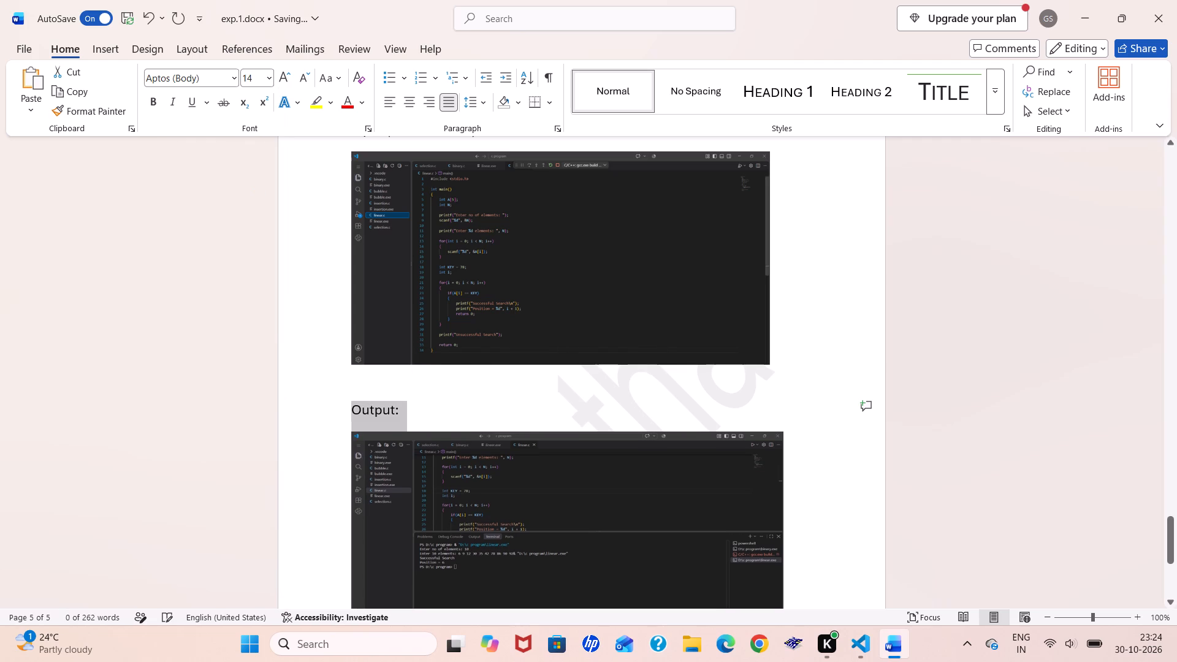
{"action": "left_click", "coordinate": [330, 373]}
Select the "Write a C program to implement a Linear Search for a given array" heading near the start of the report.
{"action": "scroll", "coordinate": [330, 373], "scroll_direction": "down", "scroll_amount": 3}
{"action": "scroll", "coordinate": [330, 373], "scroll_direction": "up", "scroll_amount": 2}
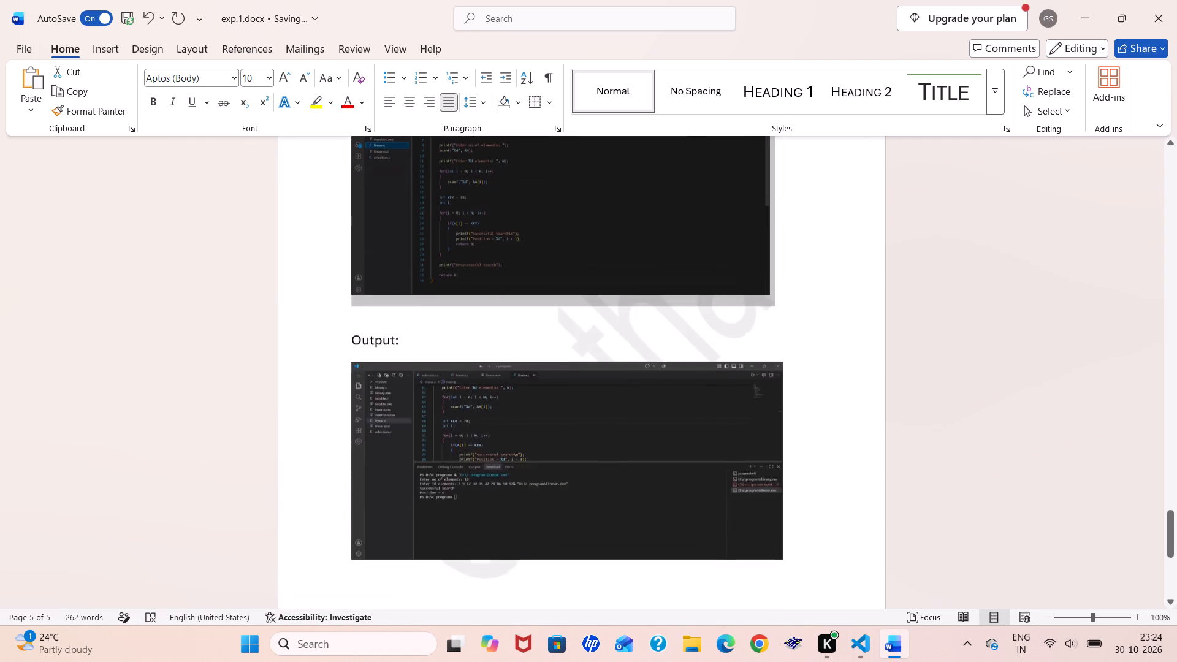
{"action": "scroll", "coordinate": [330, 373], "scroll_direction": "up", "scroll_amount": 3}
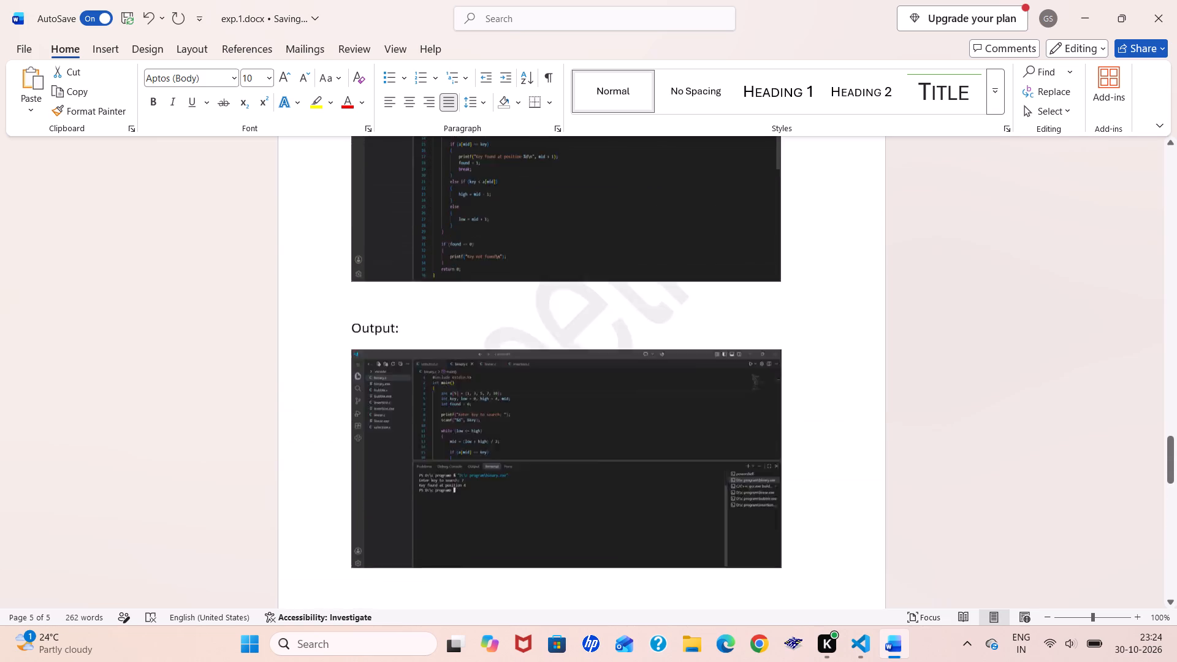
{"action": "scroll", "coordinate": [330, 373], "scroll_direction": "up", "scroll_amount": 4}
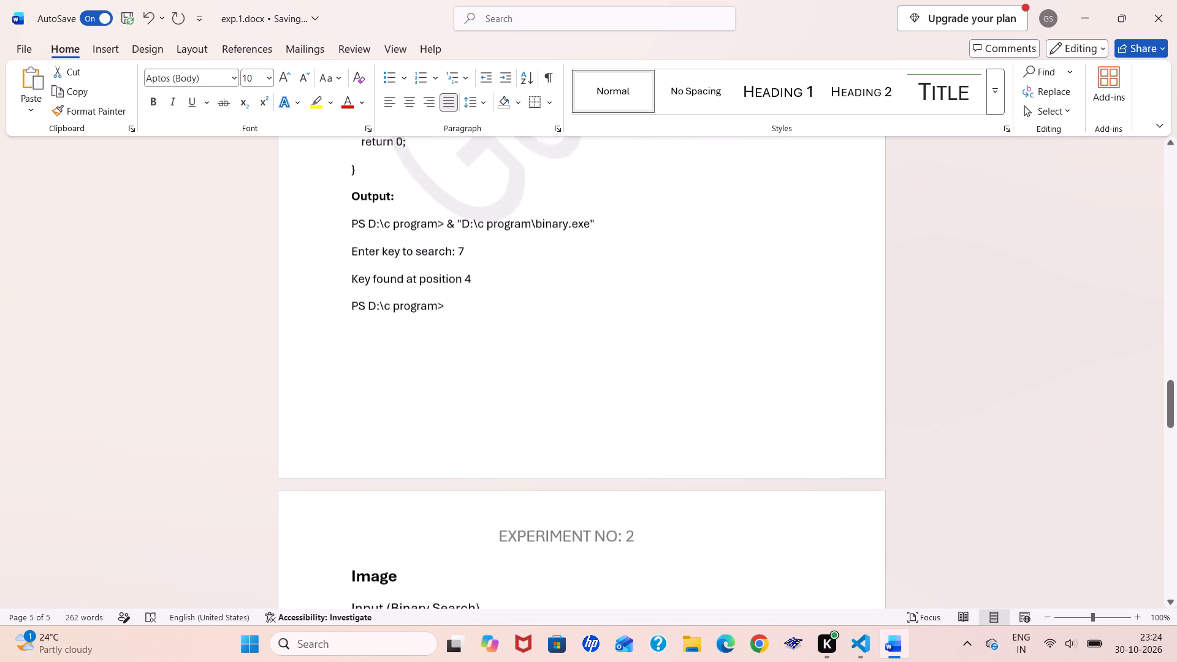
{"action": "scroll", "coordinate": [330, 373], "scroll_direction": "up", "scroll_amount": 8}
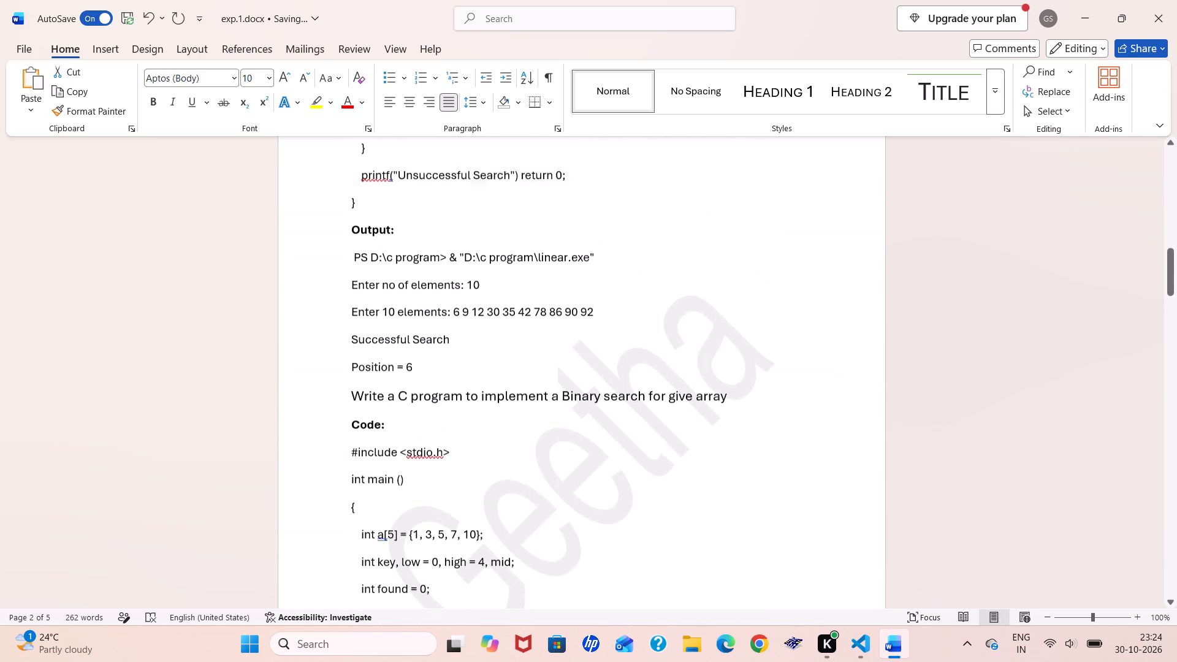
{"action": "scroll", "coordinate": [330, 373], "scroll_direction": "up", "scroll_amount": 3}
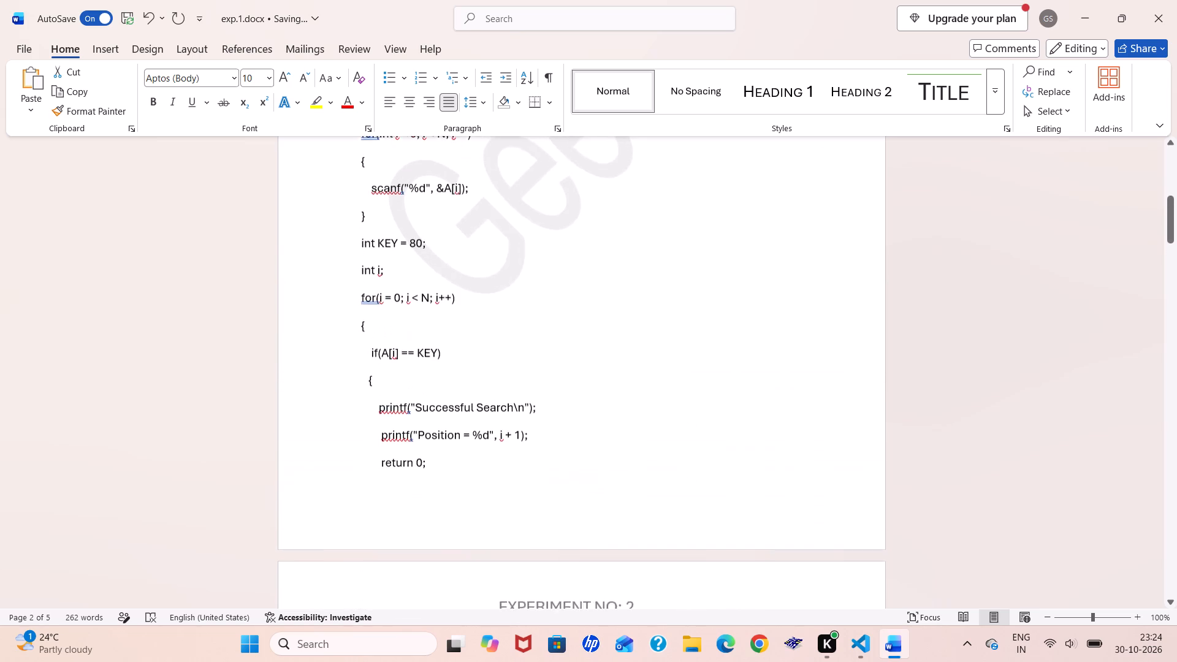
{"action": "scroll", "coordinate": [330, 373], "scroll_direction": "up", "scroll_amount": 3}
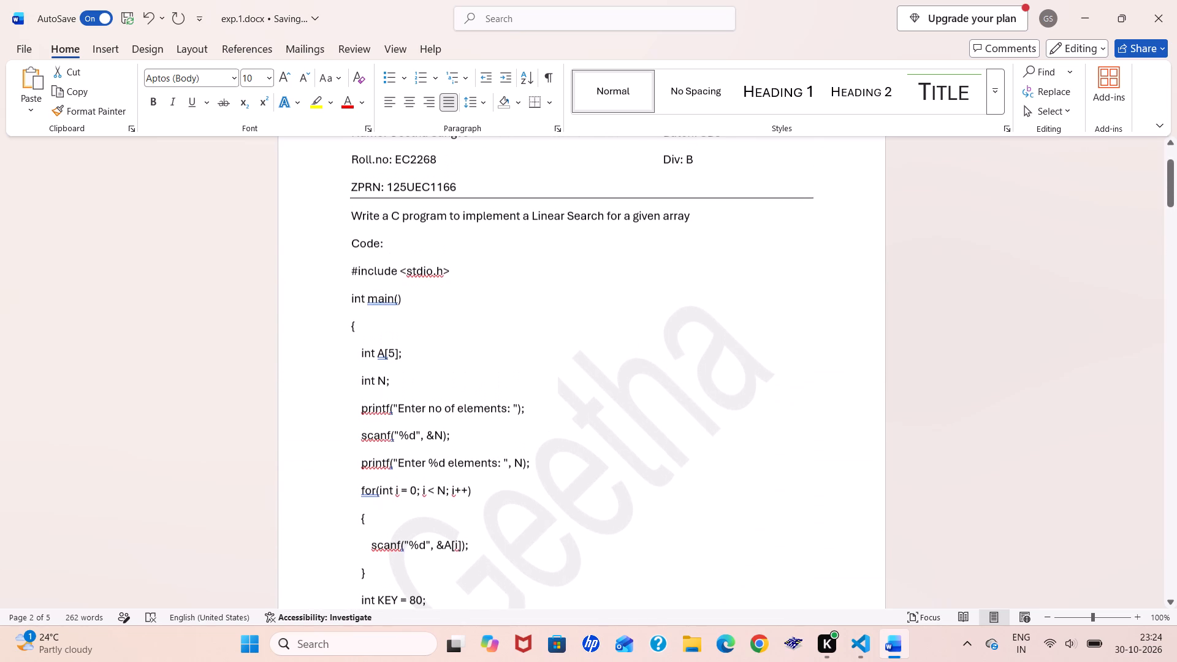
{"action": "scroll", "coordinate": [330, 373], "scroll_direction": "up", "scroll_amount": 1}
{"action": "left_click_drag", "start_coordinate": [346, 213], "coordinate": [487, 235]}
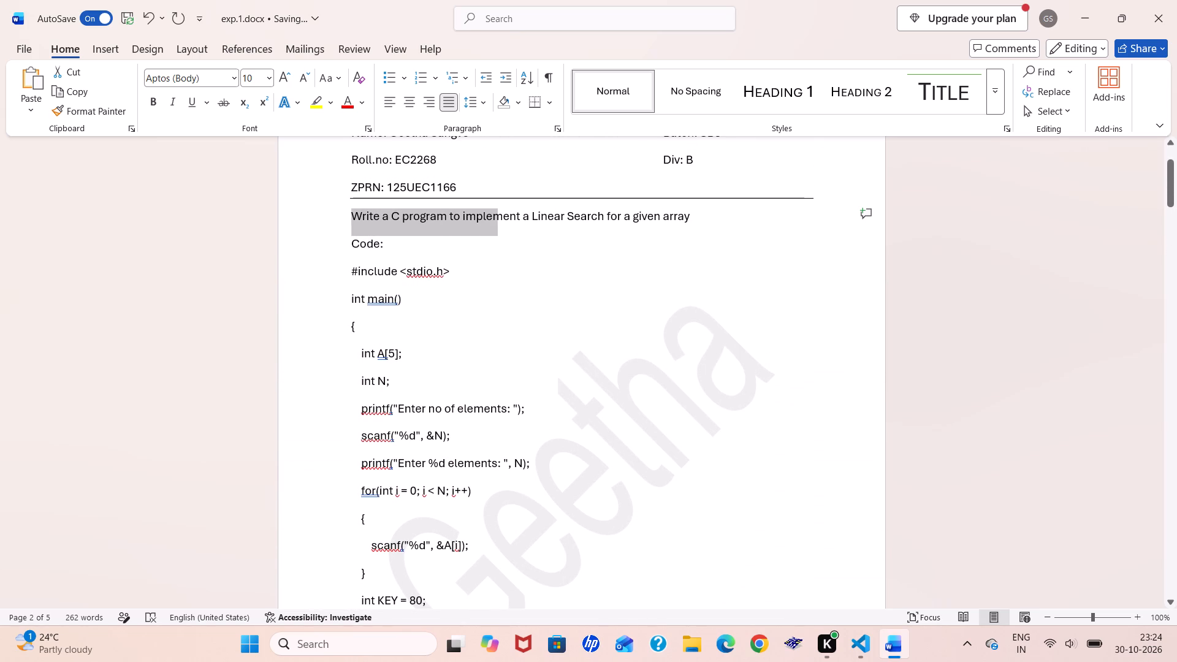
{"action": "left_click_drag", "start_coordinate": [487, 235], "coordinate": [699, 213]}
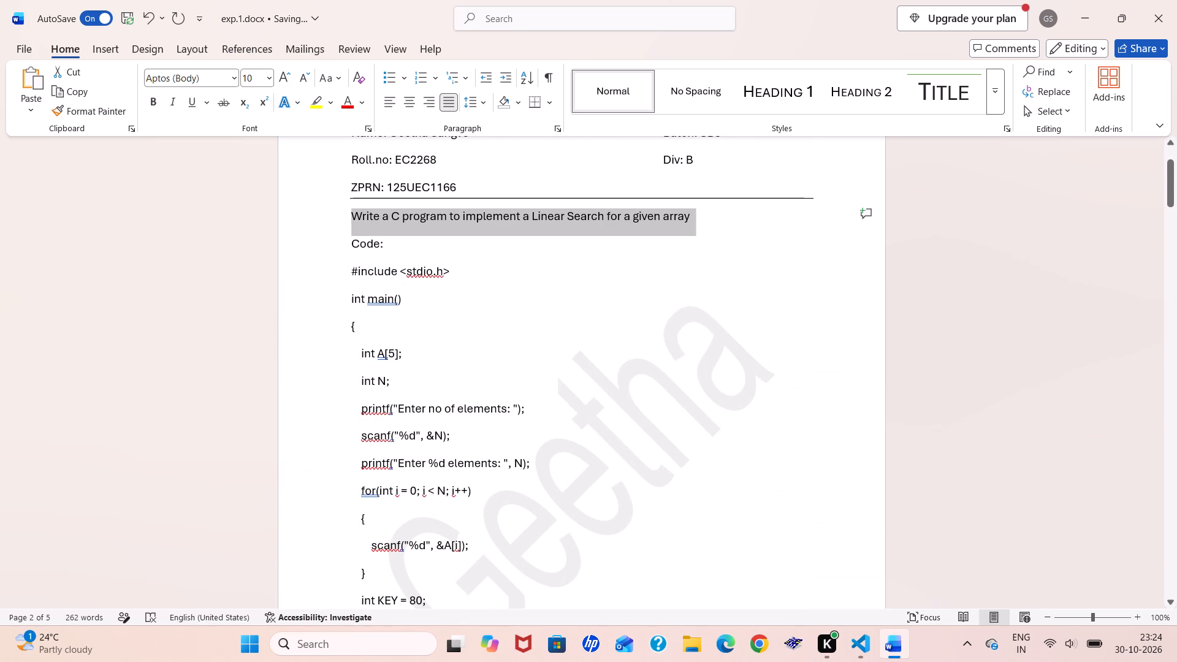
{"action": "left_click_drag", "start_coordinate": [699, 213], "coordinate": [726, 213]}
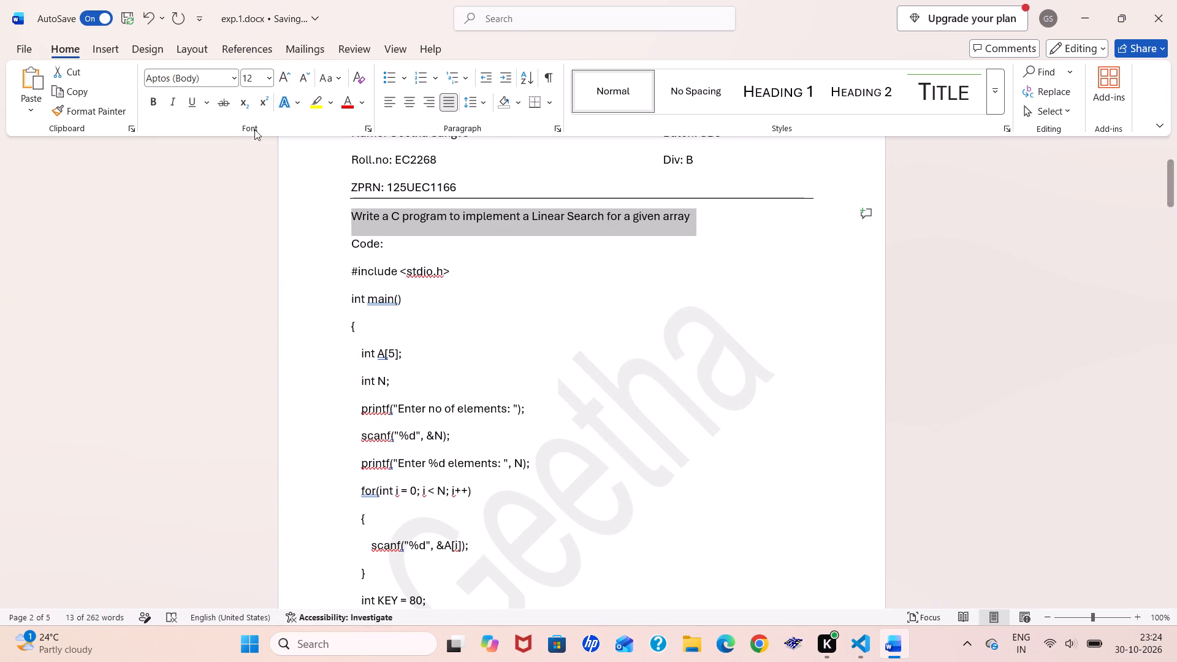
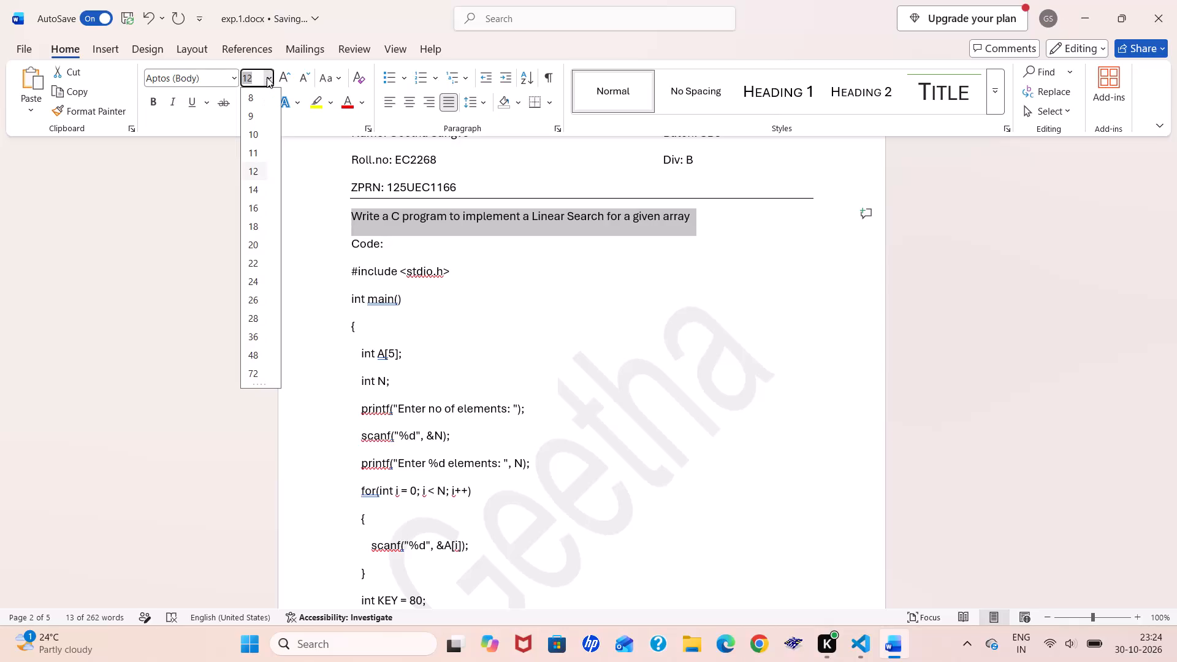
Set the font size of the selected linear search heading to 16.
{"action": "left_click", "coordinate": [267, 204]}
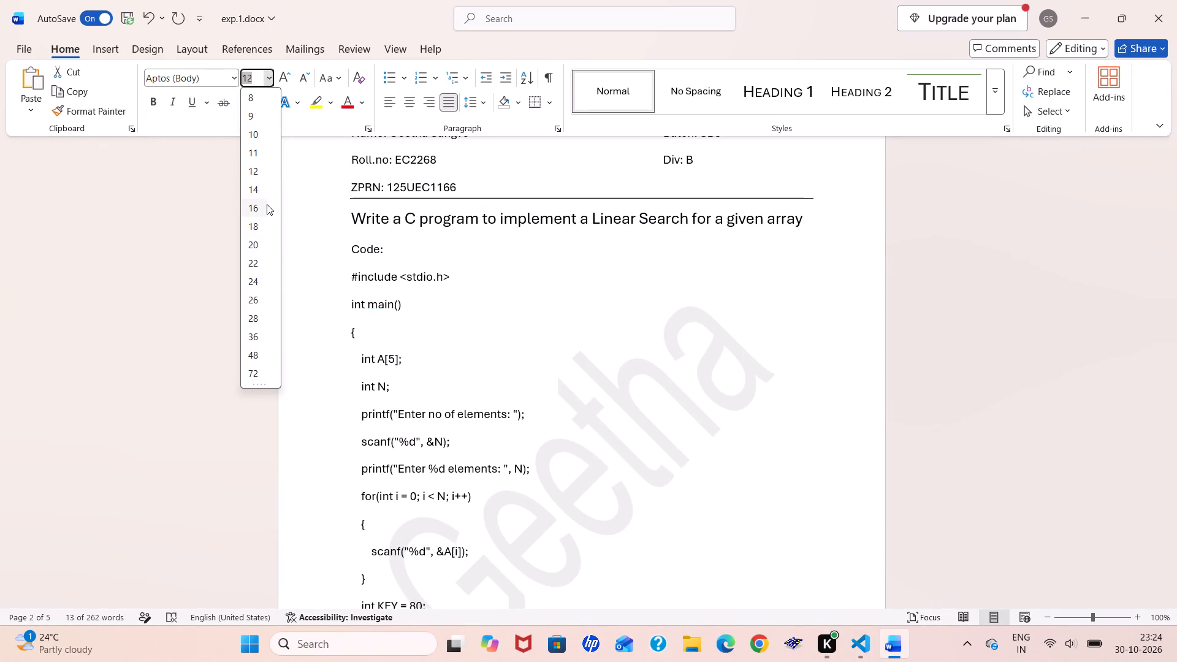
Make the "Code:" label under the linear search heading bold and set its font size to 14.
{"action": "left_click_drag", "start_coordinate": [348, 248], "coordinate": [396, 253]}
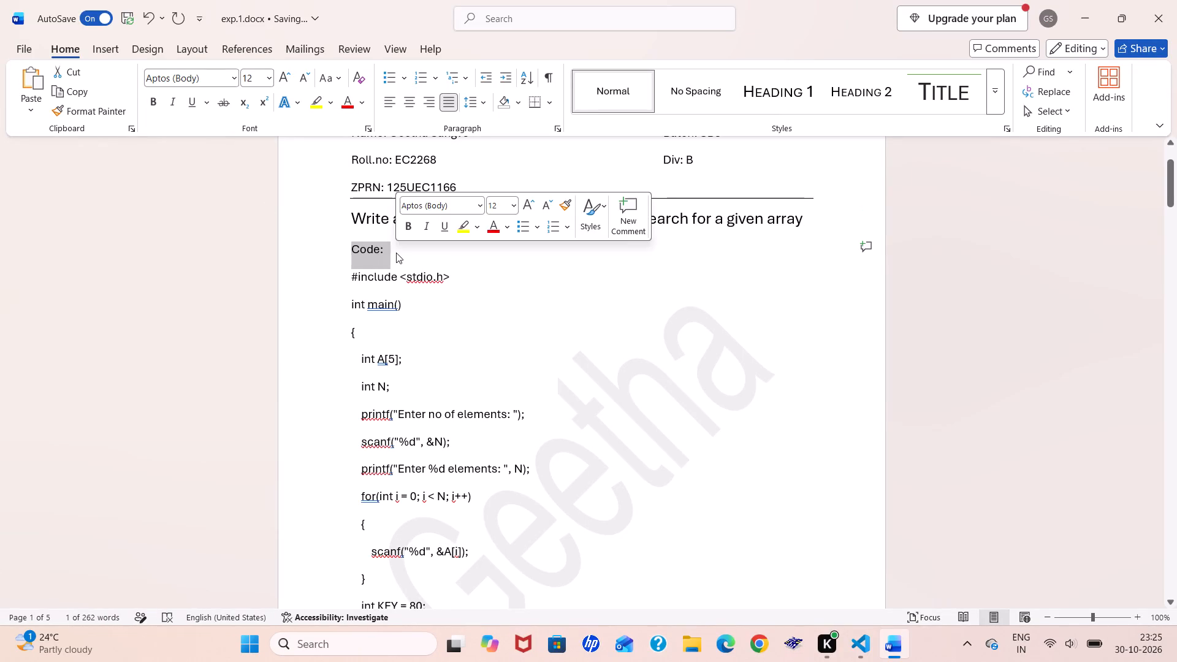
{"action": "left_click", "coordinate": [160, 93]}
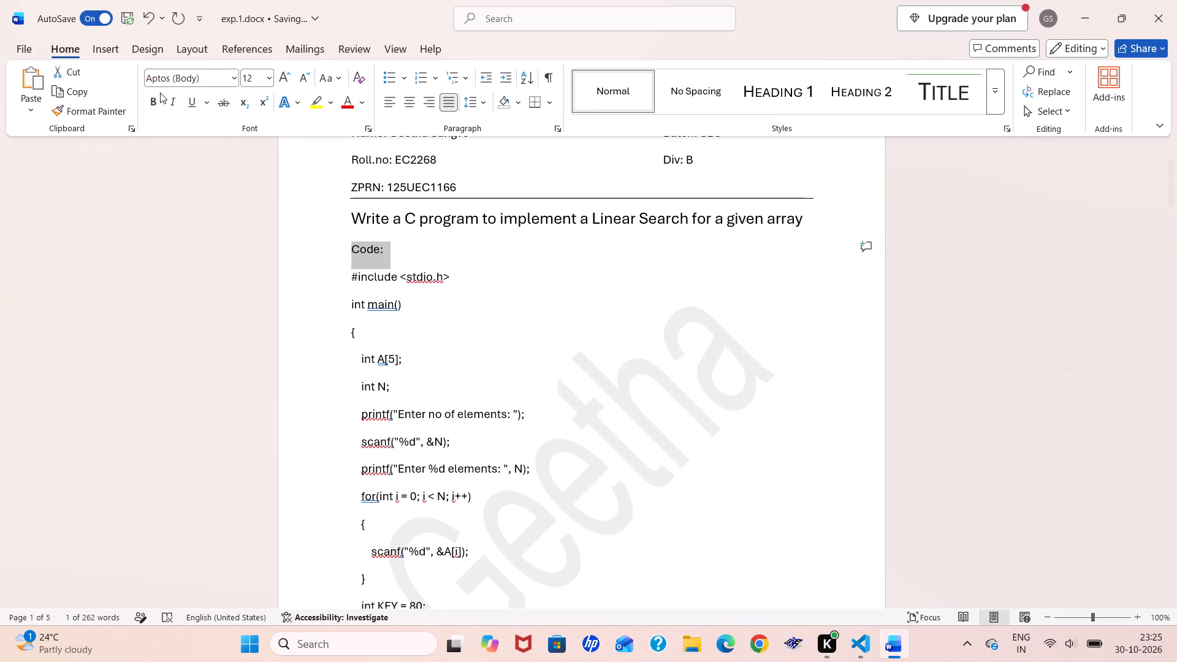
{"action": "left_click", "coordinate": [157, 99]}
{"action": "left_click", "coordinate": [269, 71]}
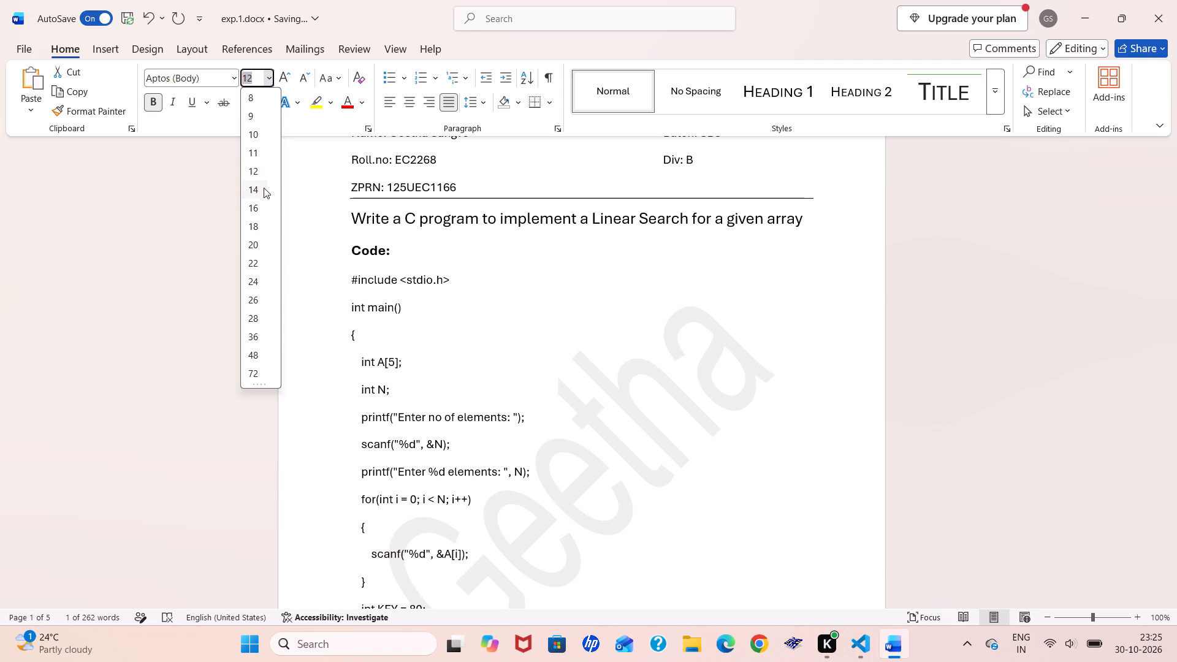
{"action": "left_click", "coordinate": [264, 188]}
Set the font size of the "Output:" label below the linear search code to 14.
{"action": "scroll", "coordinate": [389, 424], "scroll_direction": "down", "scroll_amount": 2}
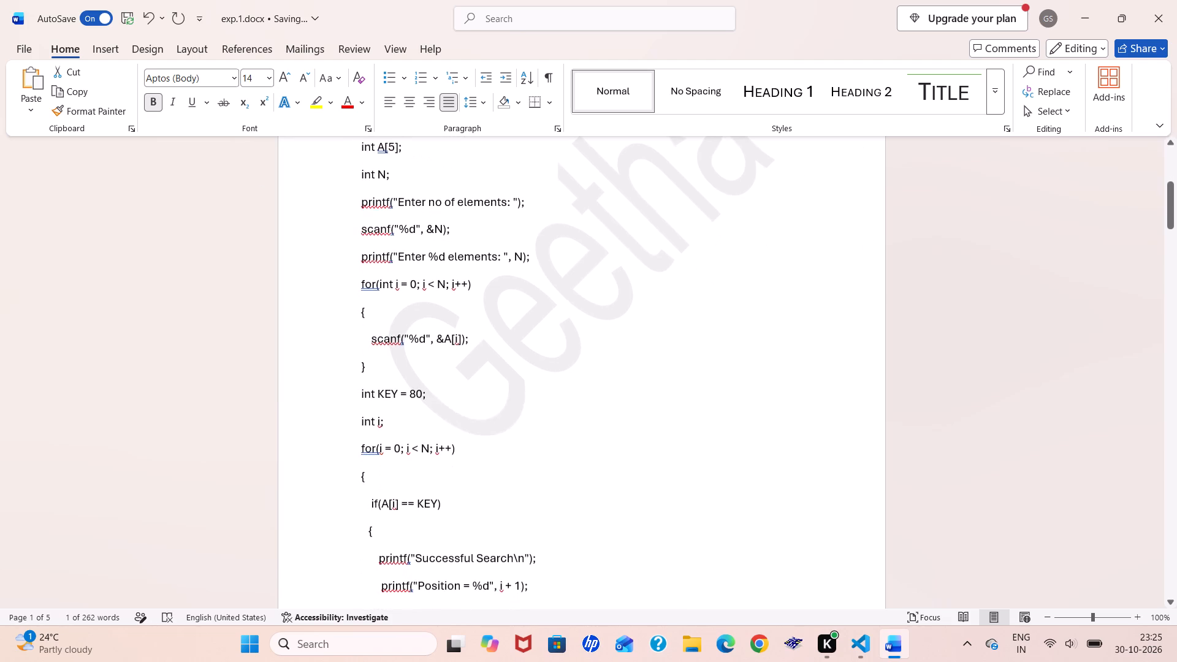
{"action": "scroll", "coordinate": [389, 424], "scroll_direction": "down", "scroll_amount": 4}
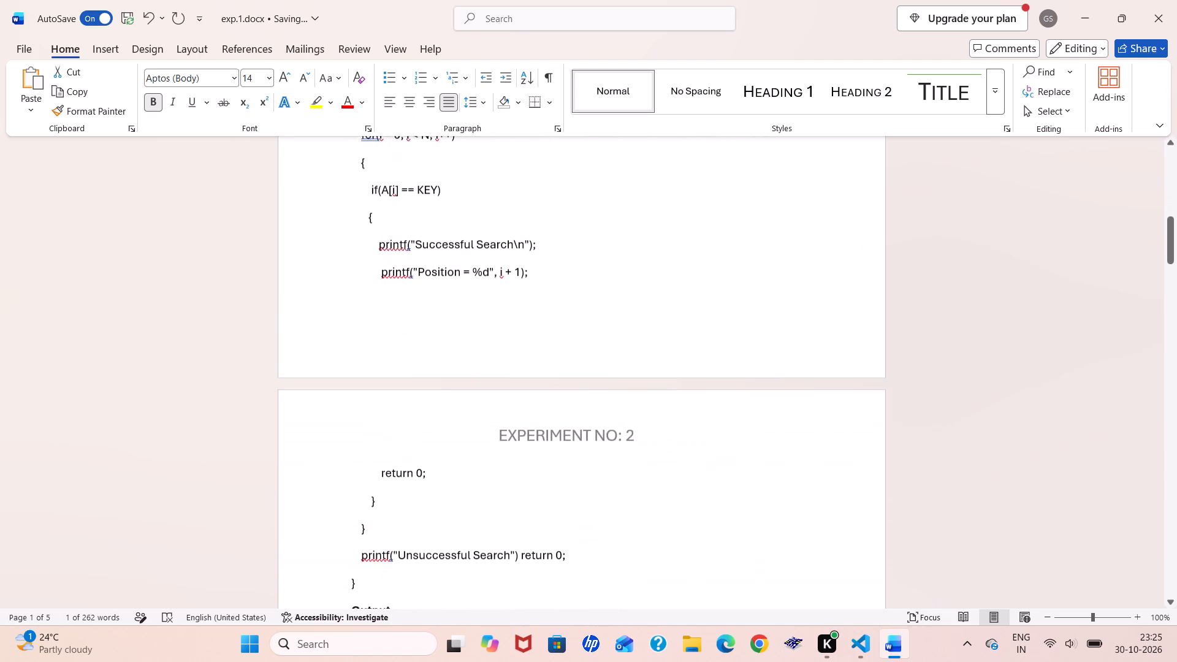
{"action": "scroll", "coordinate": [389, 424], "scroll_direction": "down", "scroll_amount": 2}
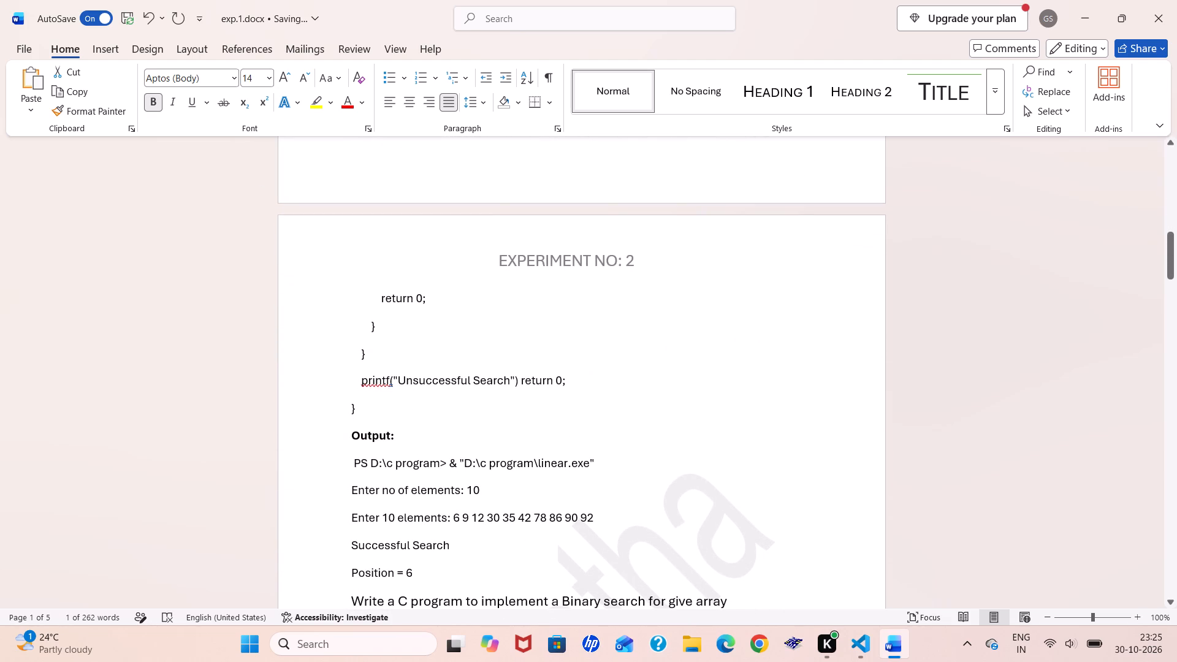
{"action": "left_click_drag", "start_coordinate": [352, 435], "coordinate": [405, 439]}
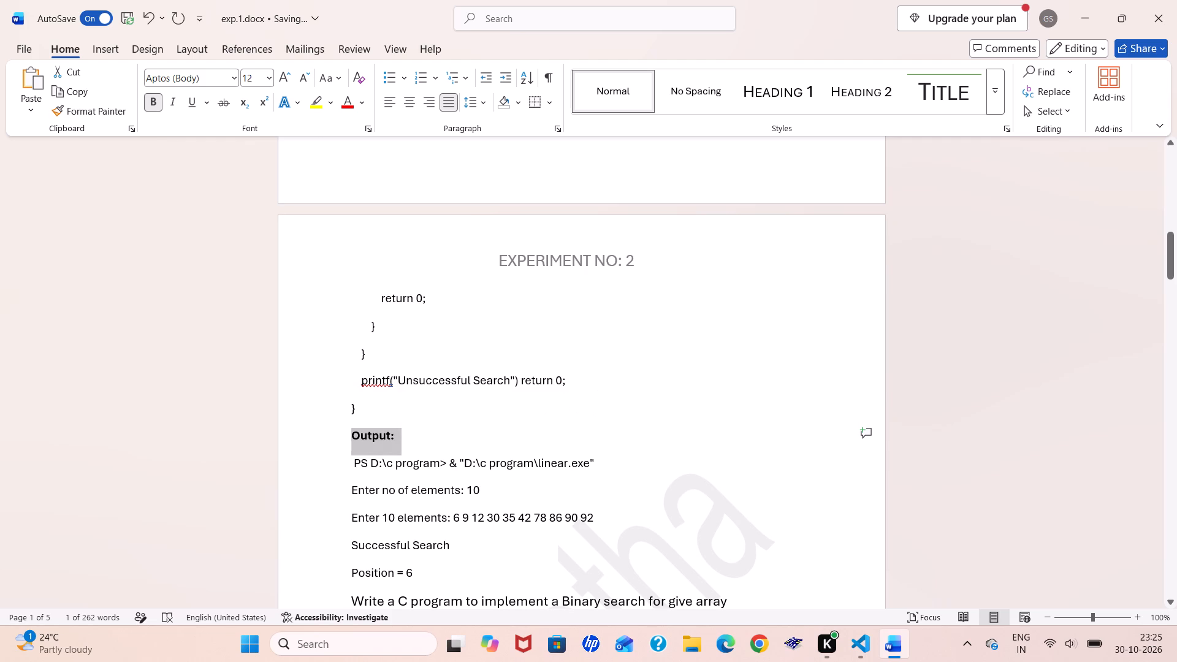
{"action": "left_click", "coordinate": [267, 79]}
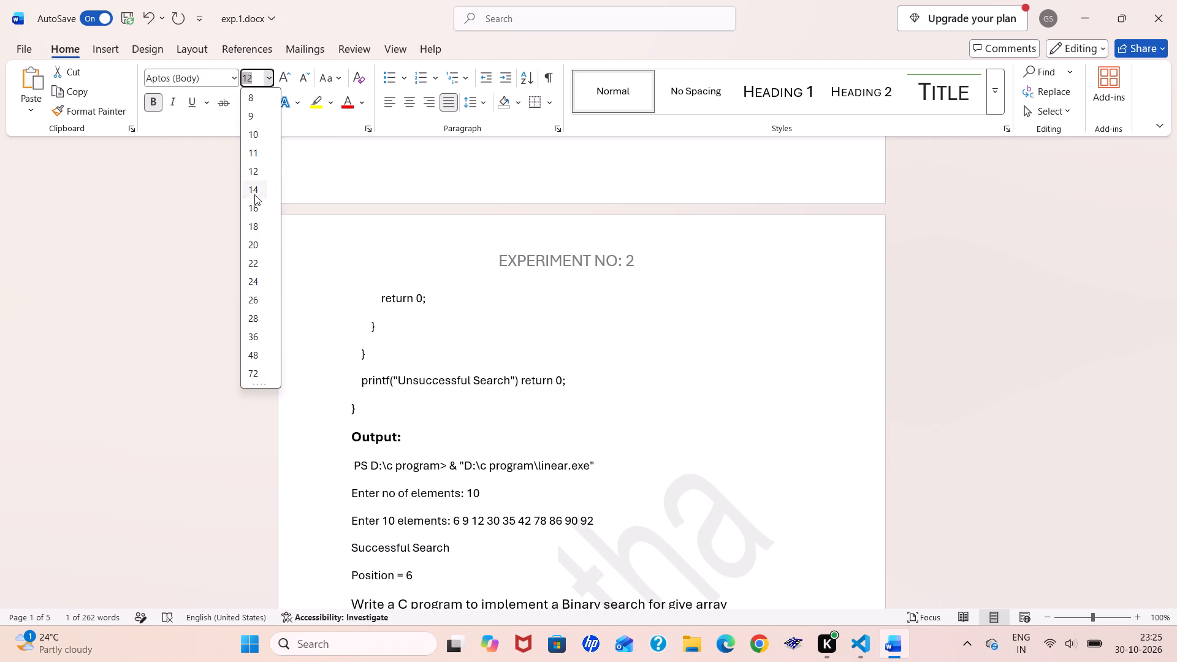
{"action": "left_click", "coordinate": [254, 194]}
Set the font size of the "Write a C program to implement a Binary search for give array" heading to 16.
{"action": "scroll", "coordinate": [382, 383], "scroll_direction": "down", "scroll_amount": 1}
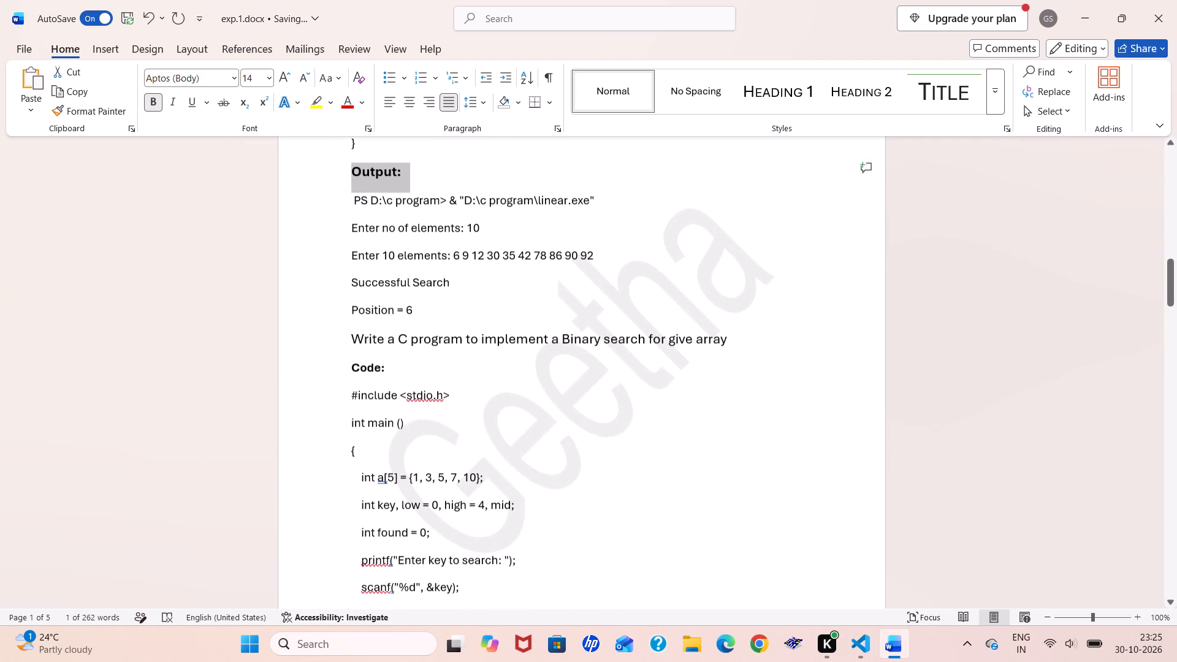
{"action": "left_click_drag", "start_coordinate": [351, 333], "coordinate": [489, 351]}
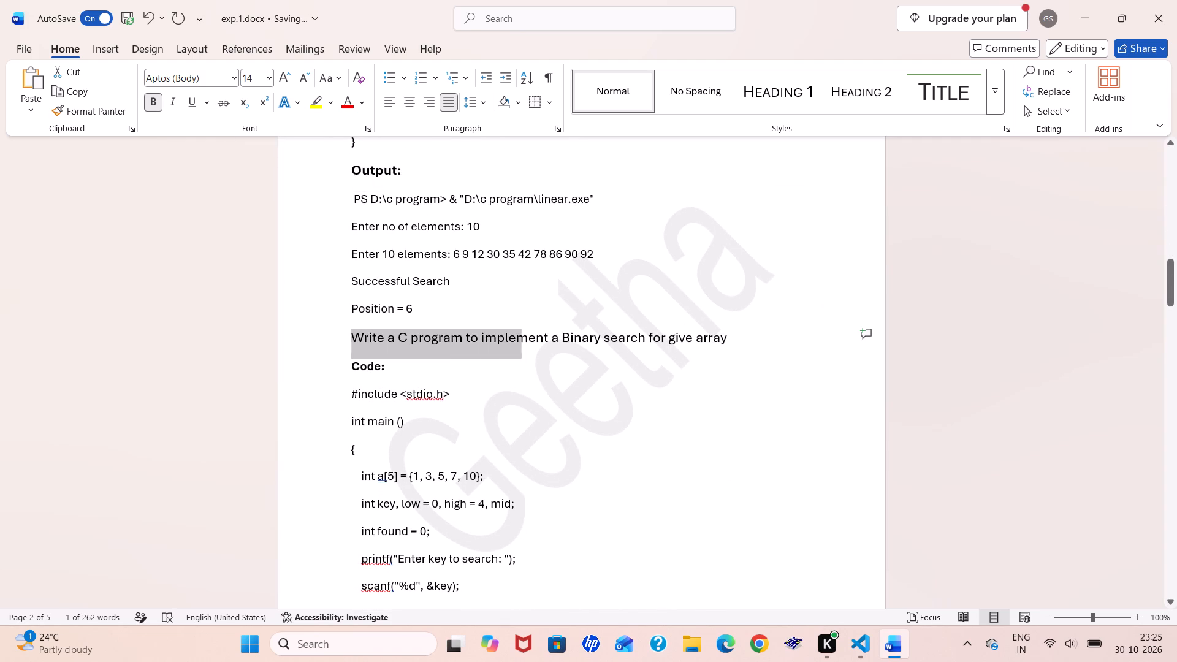
{"action": "left_click_drag", "start_coordinate": [489, 351], "coordinate": [714, 346]}
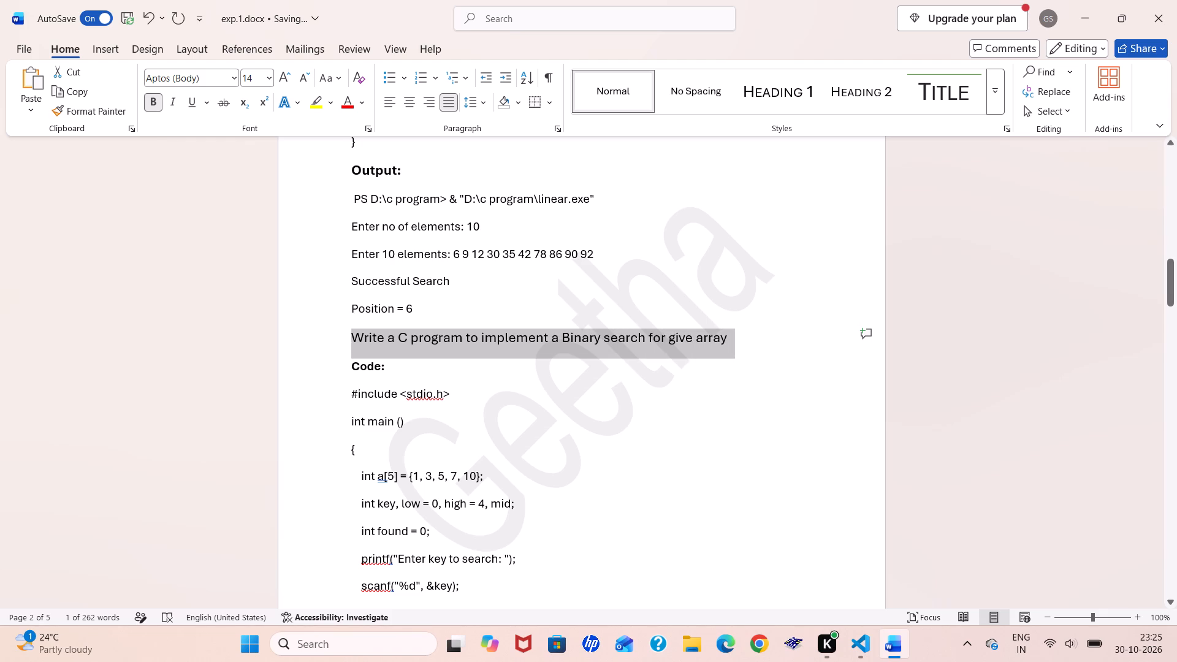
{"action": "left_click_drag", "start_coordinate": [714, 346], "coordinate": [746, 346]}
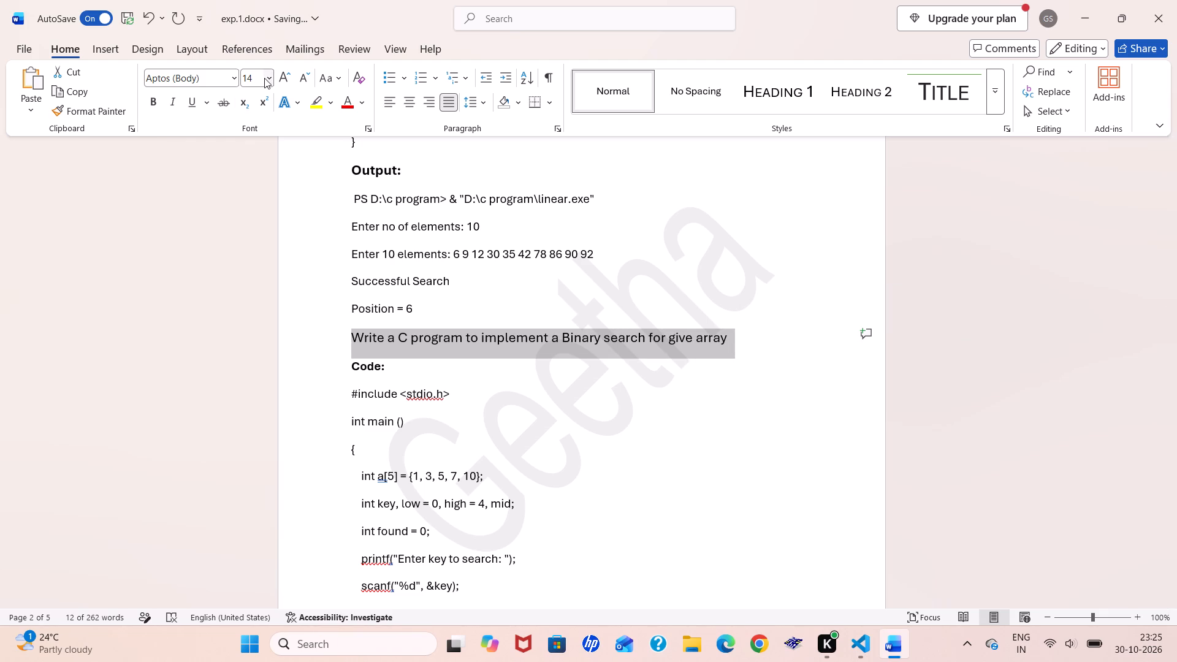
{"action": "left_click", "coordinate": [264, 78]}
{"action": "left_click", "coordinate": [265, 206]}
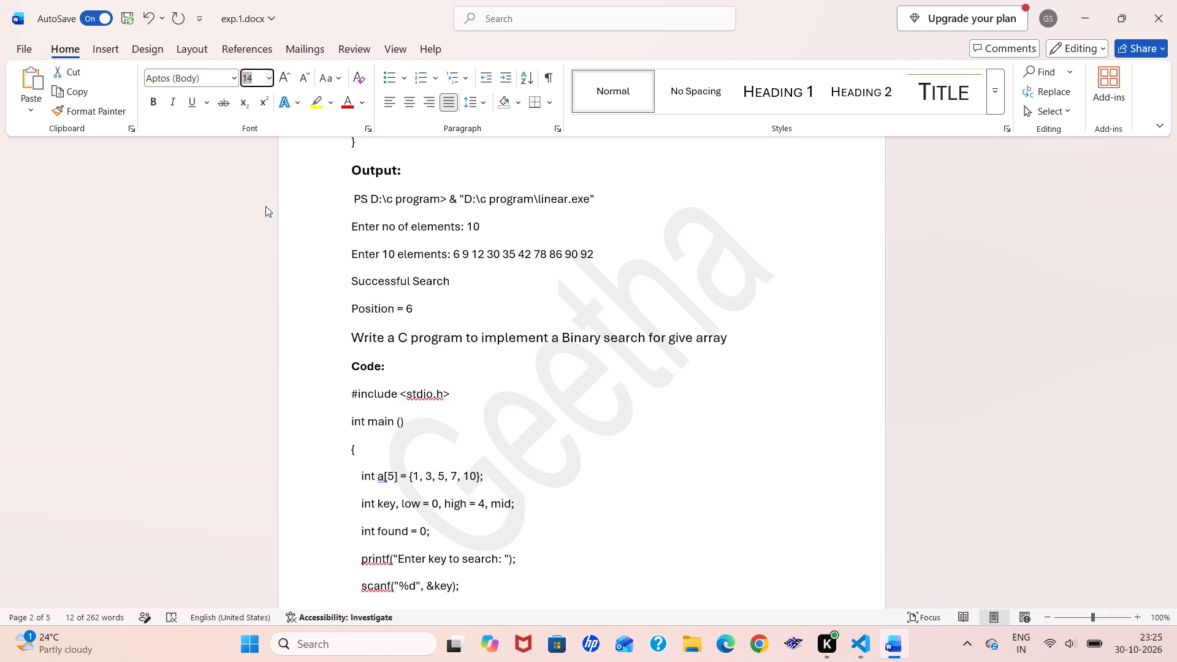
Set the font size of the "Code:" label under the binary search heading to 14.
{"action": "left_click_drag", "start_coordinate": [349, 369], "coordinate": [418, 372]}
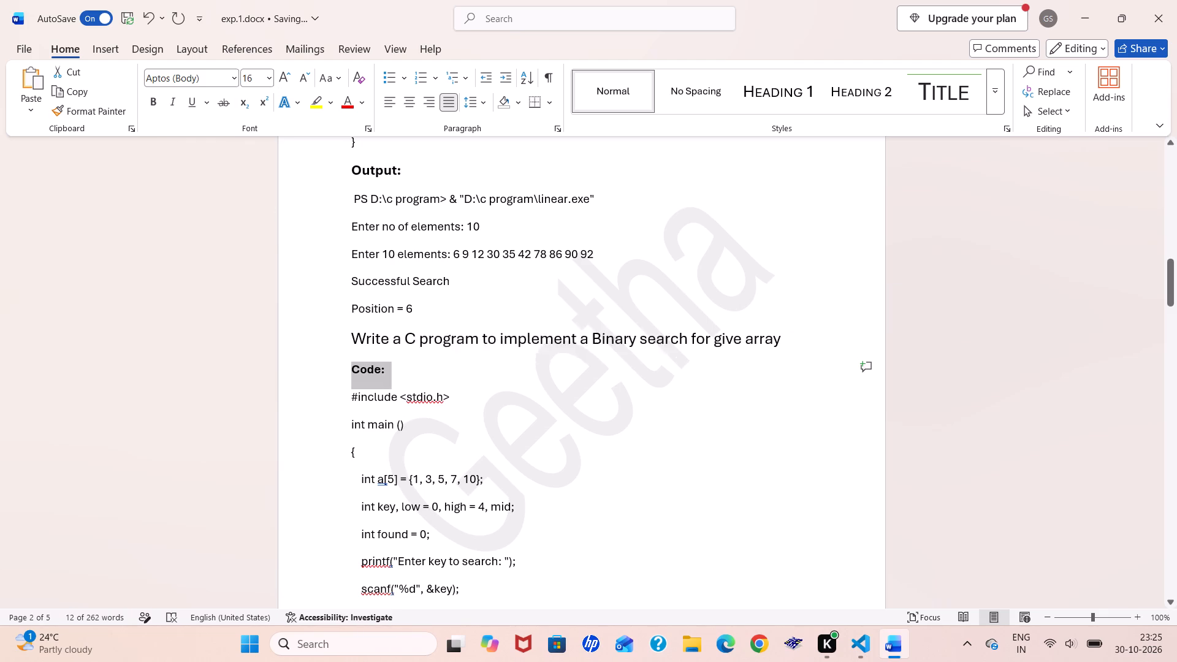
{"action": "left_click", "coordinate": [267, 86]}
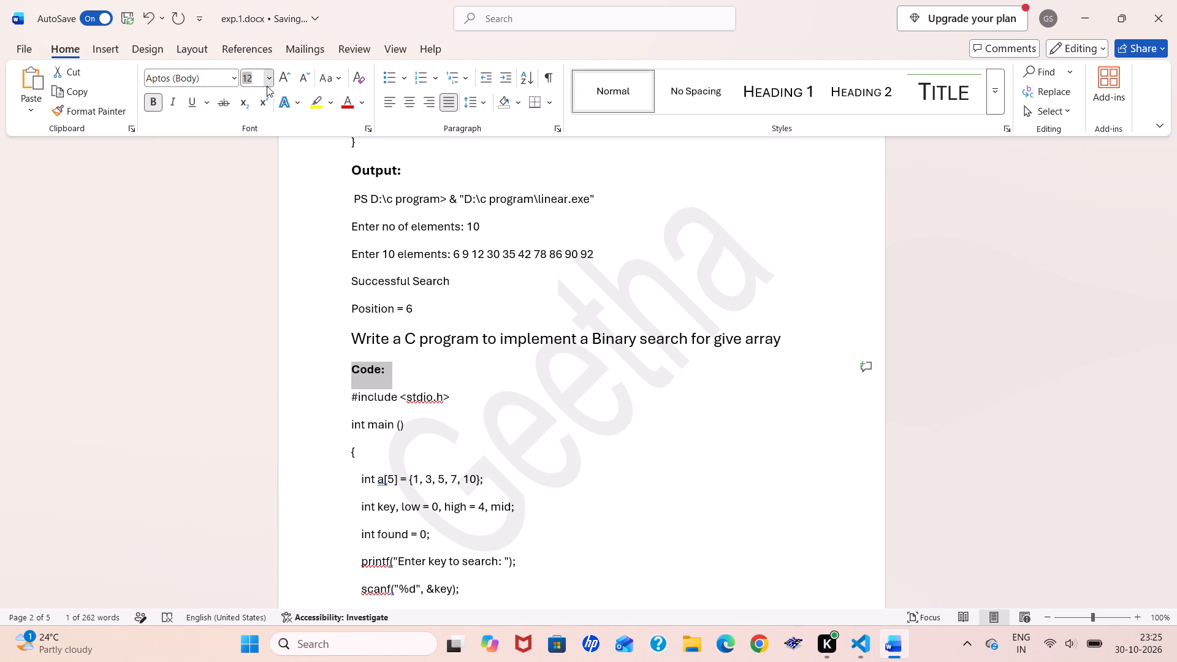
{"action": "left_click", "coordinate": [265, 188]}
Set the font size of the "Output:" label below the binary search code to 14.
{"action": "scroll", "coordinate": [369, 364], "scroll_direction": "down", "scroll_amount": 1}
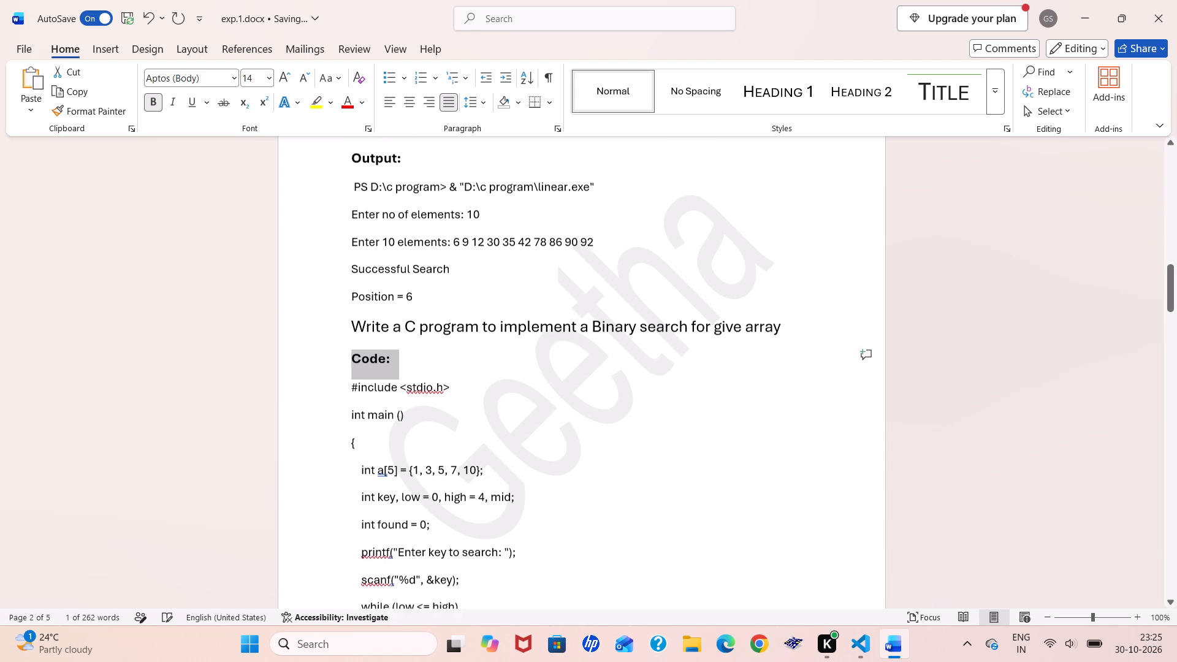
{"action": "scroll", "coordinate": [369, 364], "scroll_direction": "down", "scroll_amount": 7}
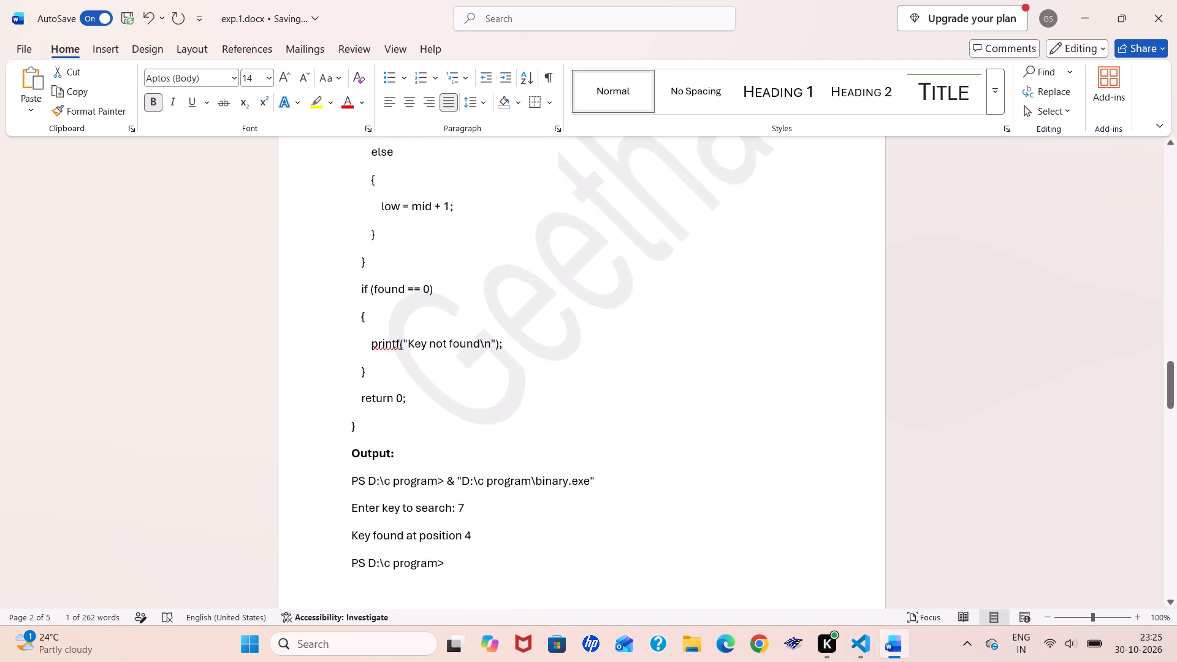
{"action": "scroll", "coordinate": [369, 364], "scroll_direction": "down", "scroll_amount": 2}
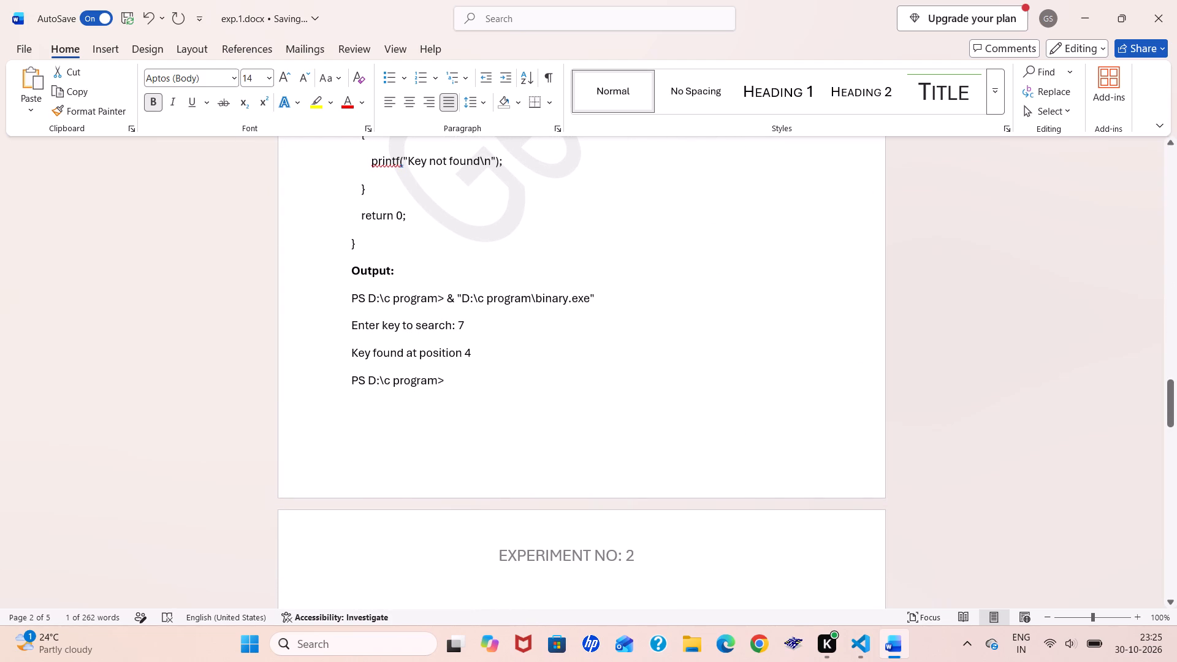
{"action": "left_click_drag", "start_coordinate": [352, 267], "coordinate": [420, 275]}
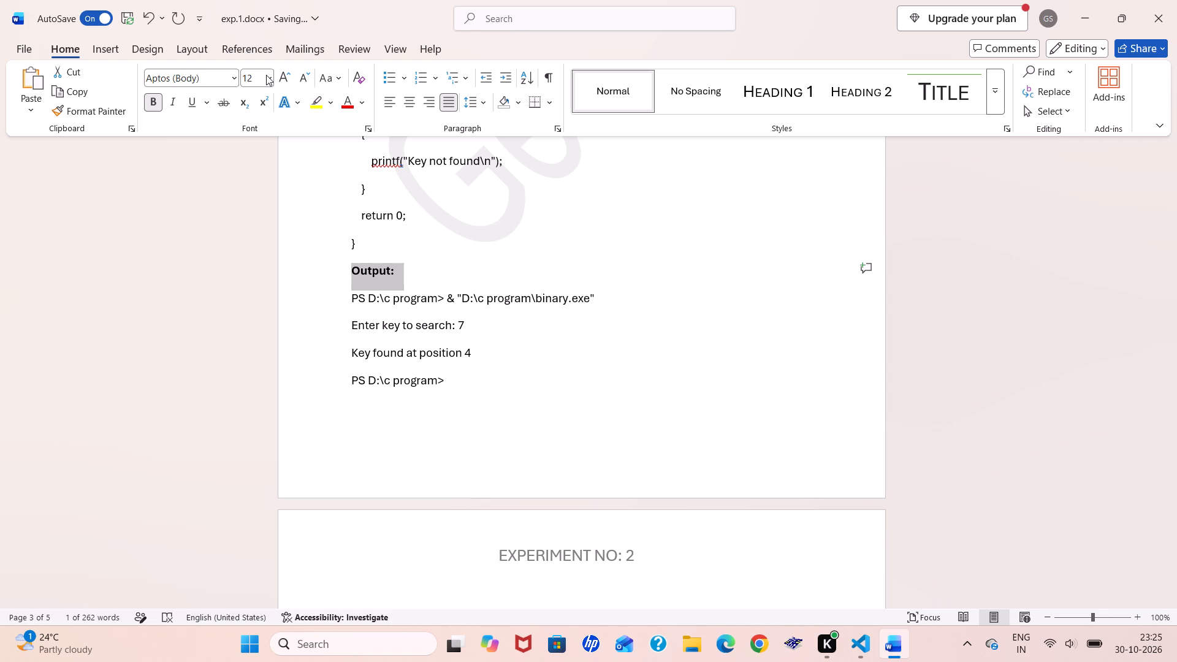
{"action": "left_click", "coordinate": [266, 75]}
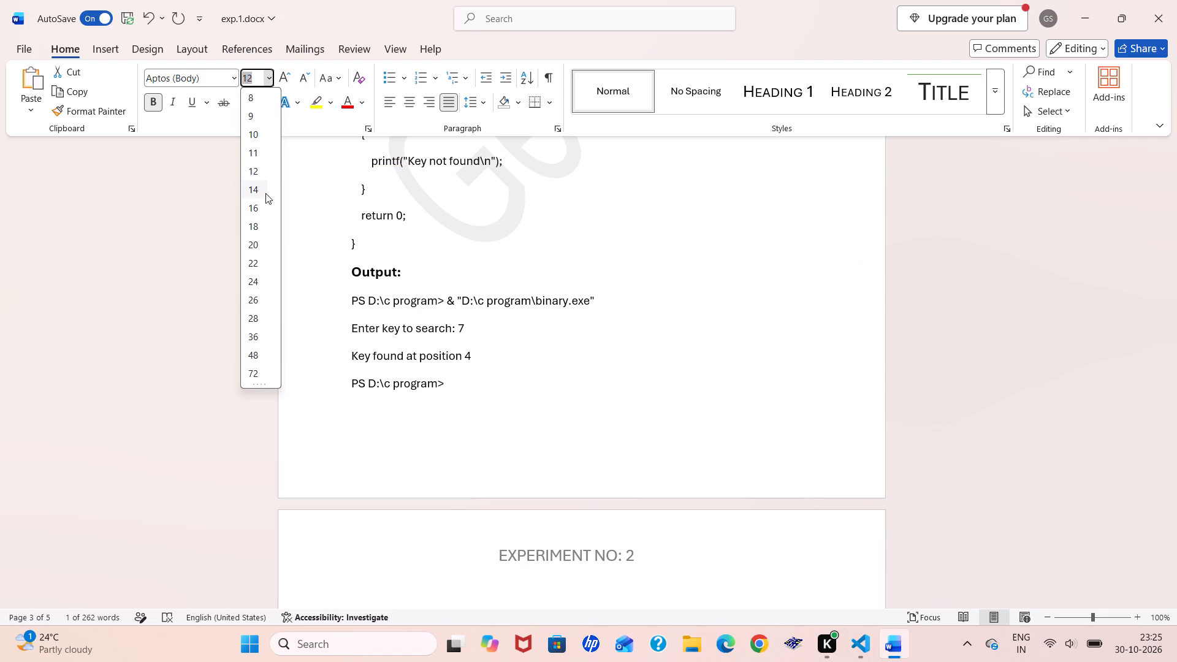
{"action": "left_click", "coordinate": [265, 193]}
Review the heading and label formatting from the start of the report through to the "Image" section.
{"action": "scroll", "coordinate": [434, 354], "scroll_direction": "down", "scroll_amount": 2}
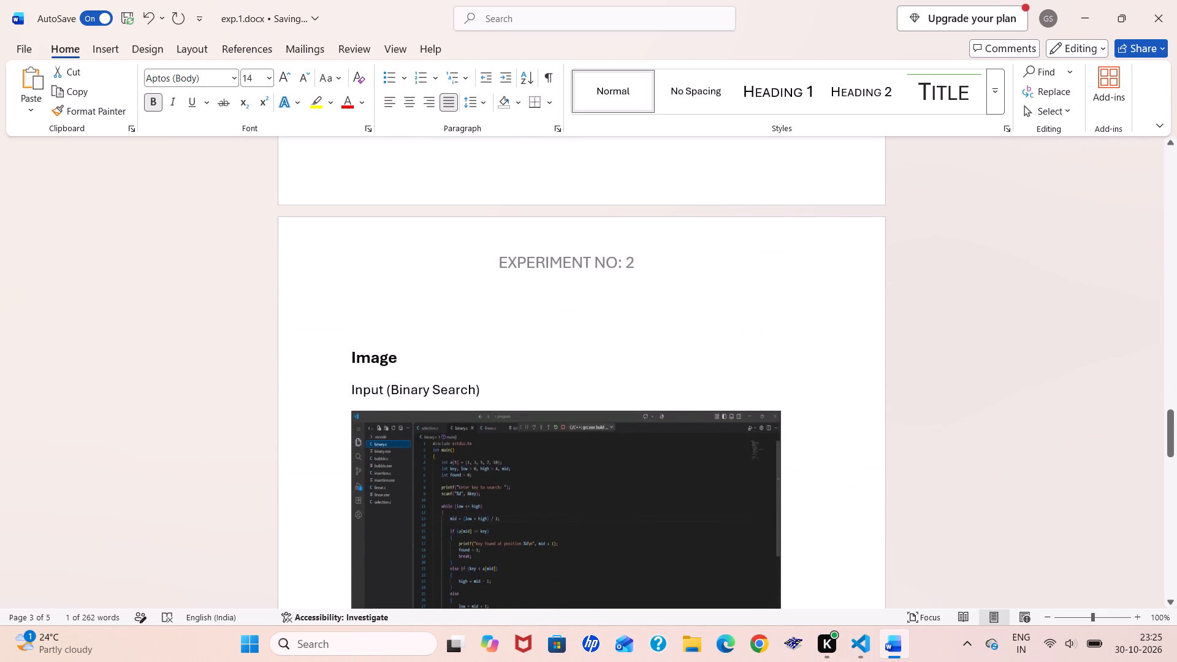
{"action": "scroll", "coordinate": [434, 354], "scroll_direction": "up", "scroll_amount": 3}
{"action": "scroll", "coordinate": [434, 354], "scroll_direction": "up", "scroll_amount": 18}
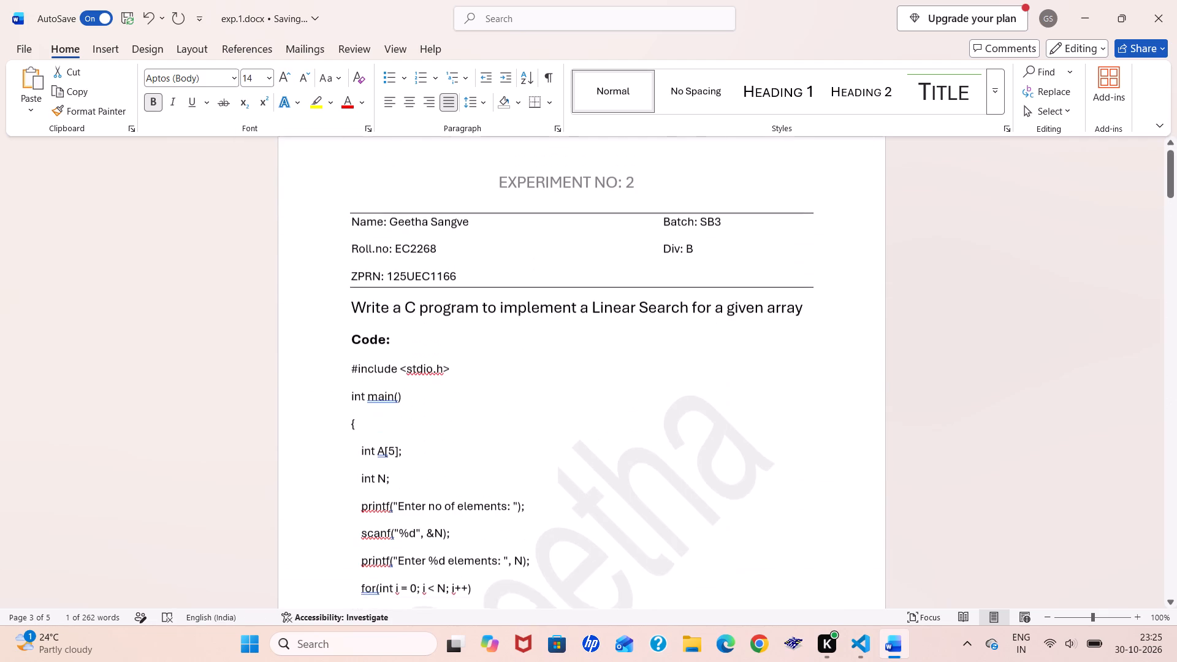
{"action": "scroll", "coordinate": [434, 354], "scroll_direction": "up", "scroll_amount": 2}
{"action": "left_click", "coordinate": [573, 428]}
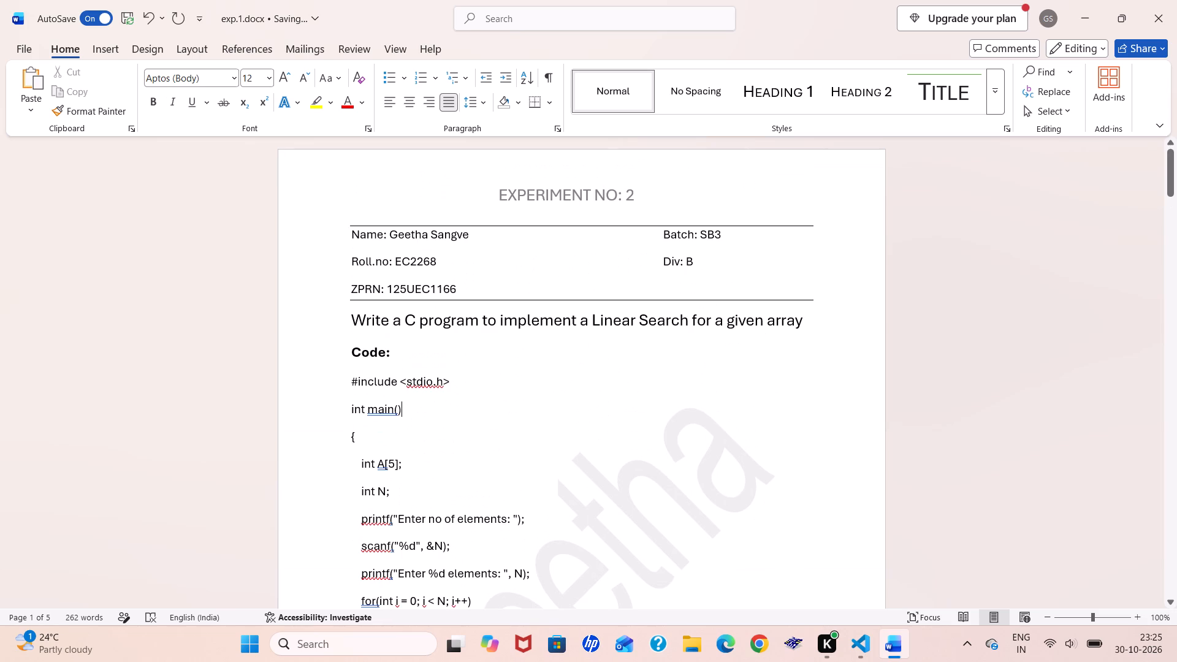
{"action": "scroll", "coordinate": [573, 428], "scroll_direction": "down", "scroll_amount": 6}
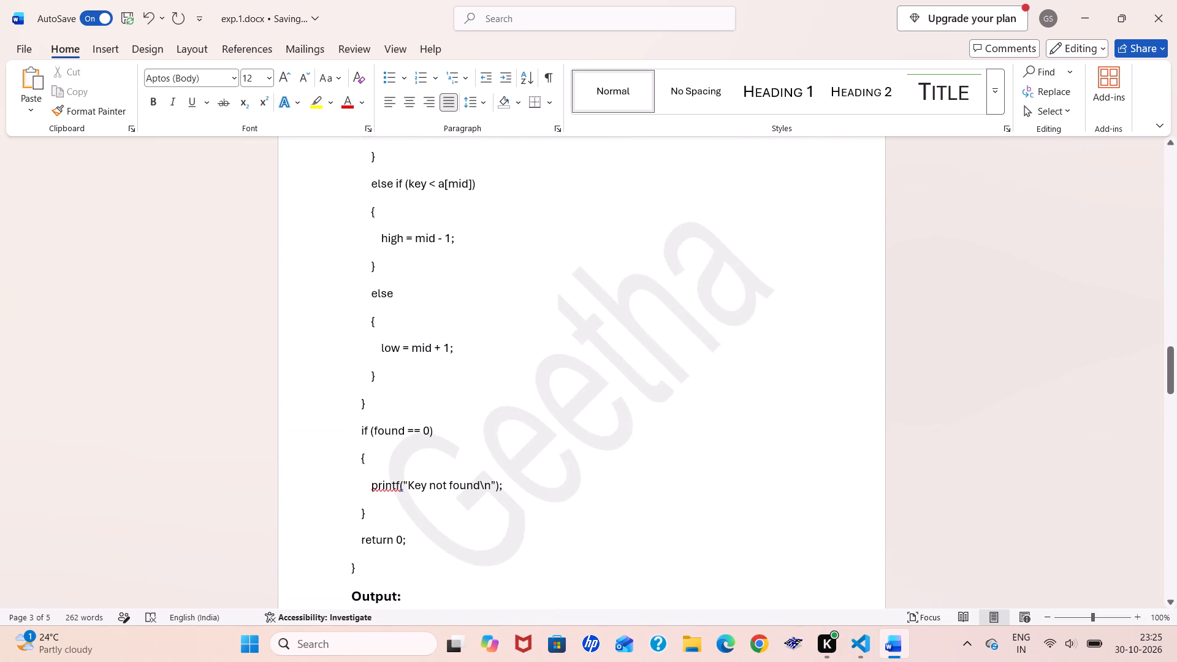
{"action": "scroll", "coordinate": [573, 428], "scroll_direction": "down", "scroll_amount": 4}
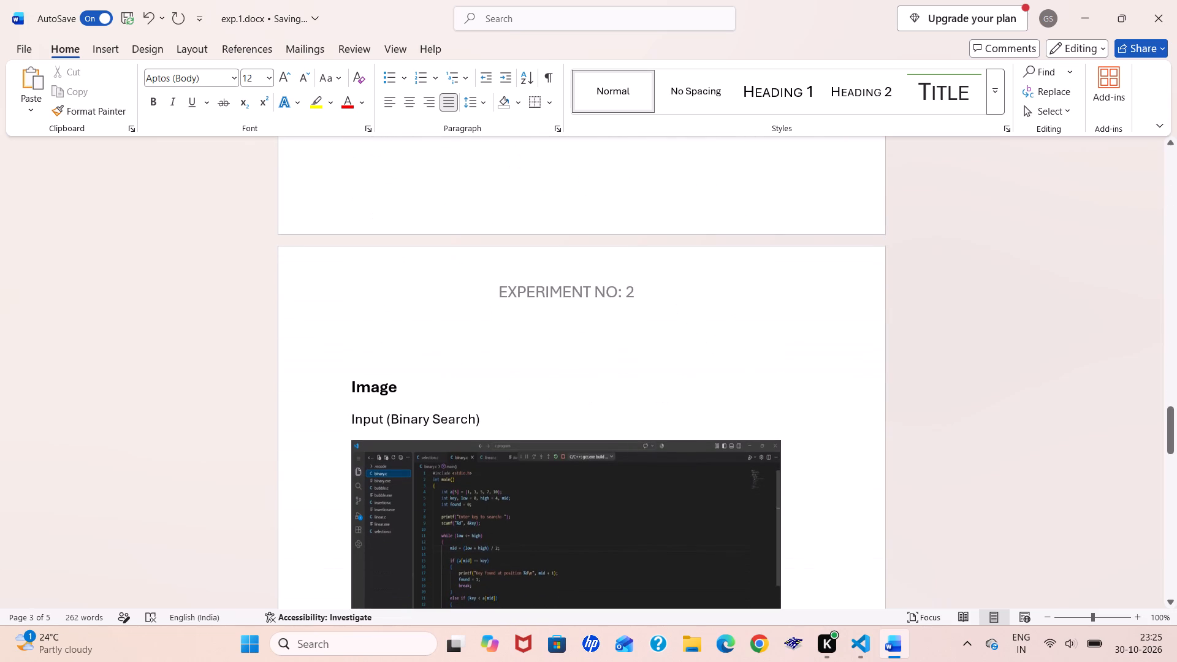